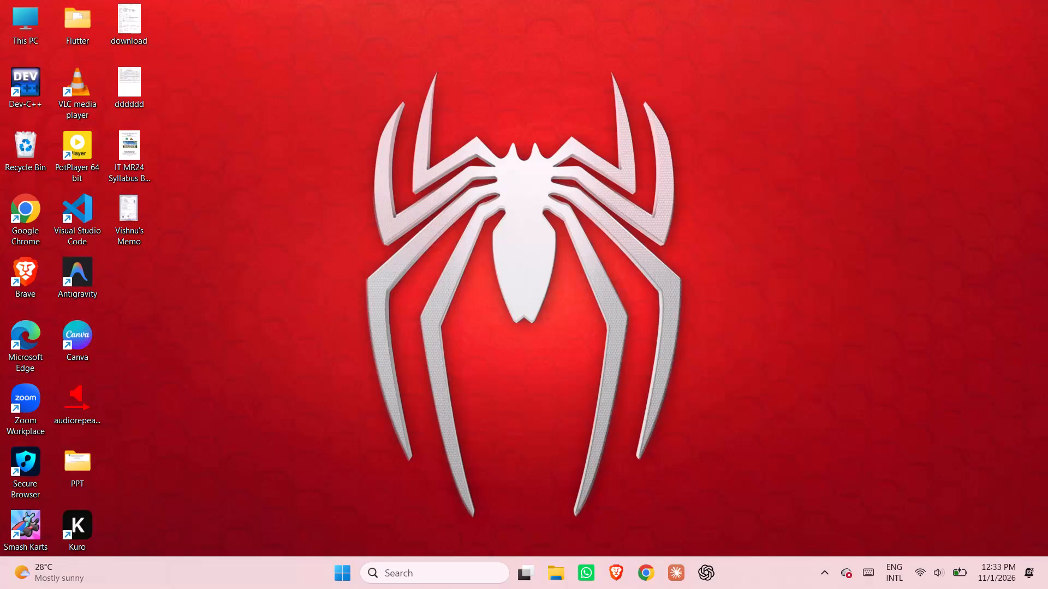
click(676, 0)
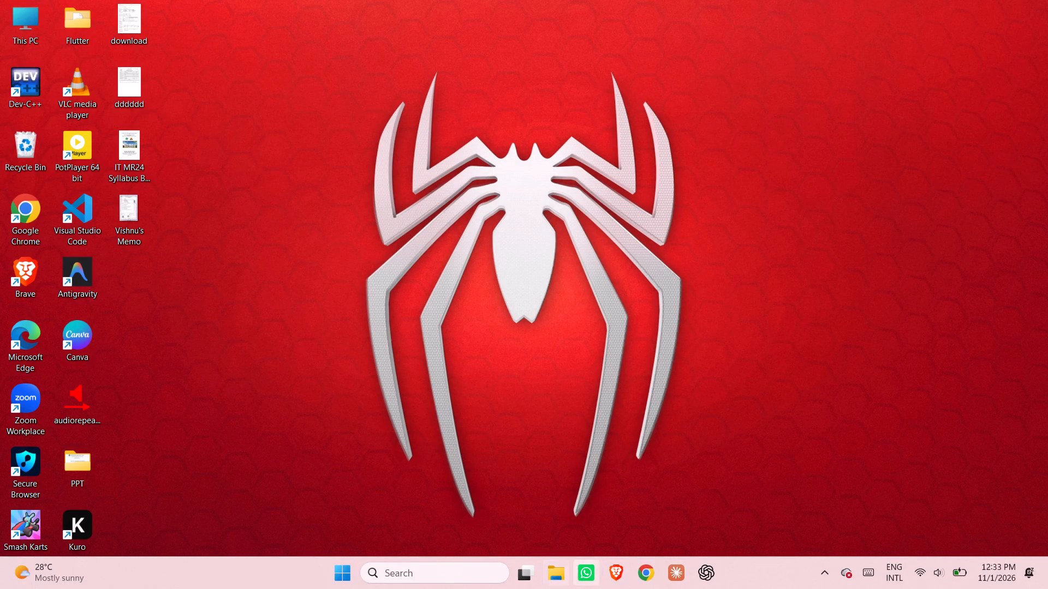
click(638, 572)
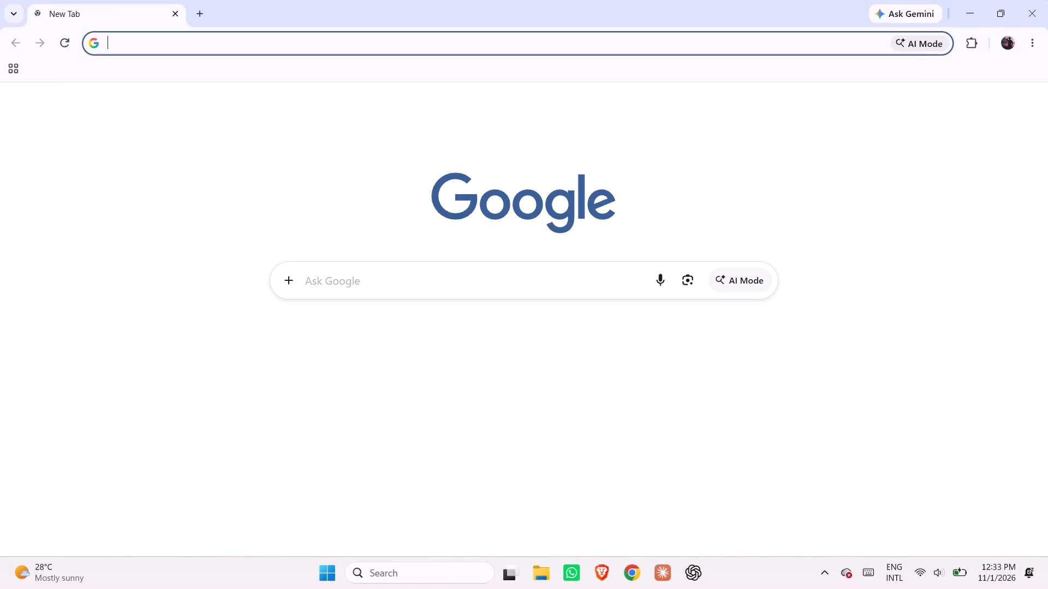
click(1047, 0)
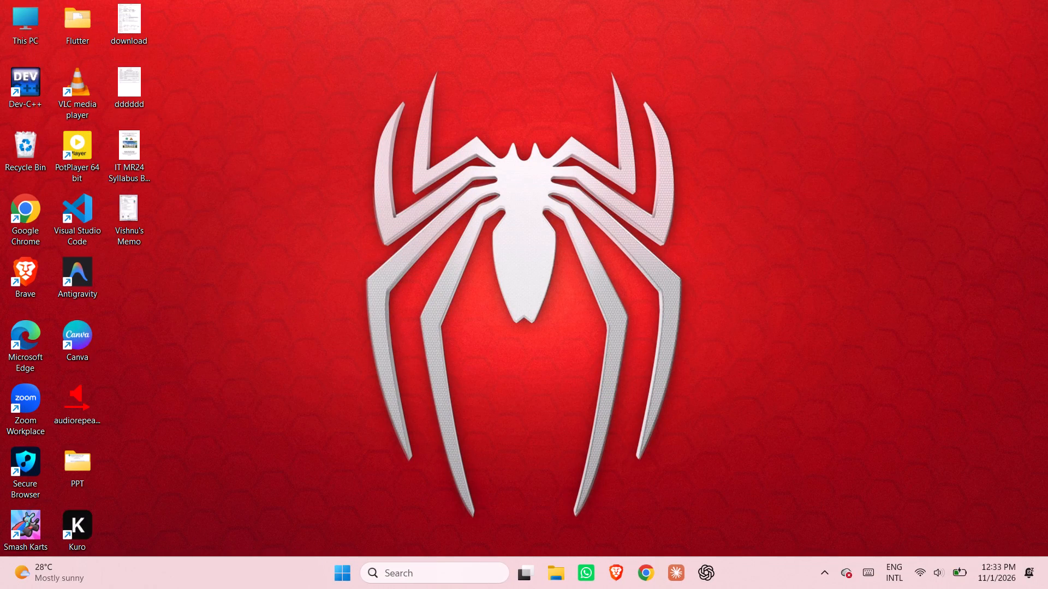
In File Explorer, go to the ML folder and open the ML MID 1 SUBJECTIVE docx PDF.
click(558, 569)
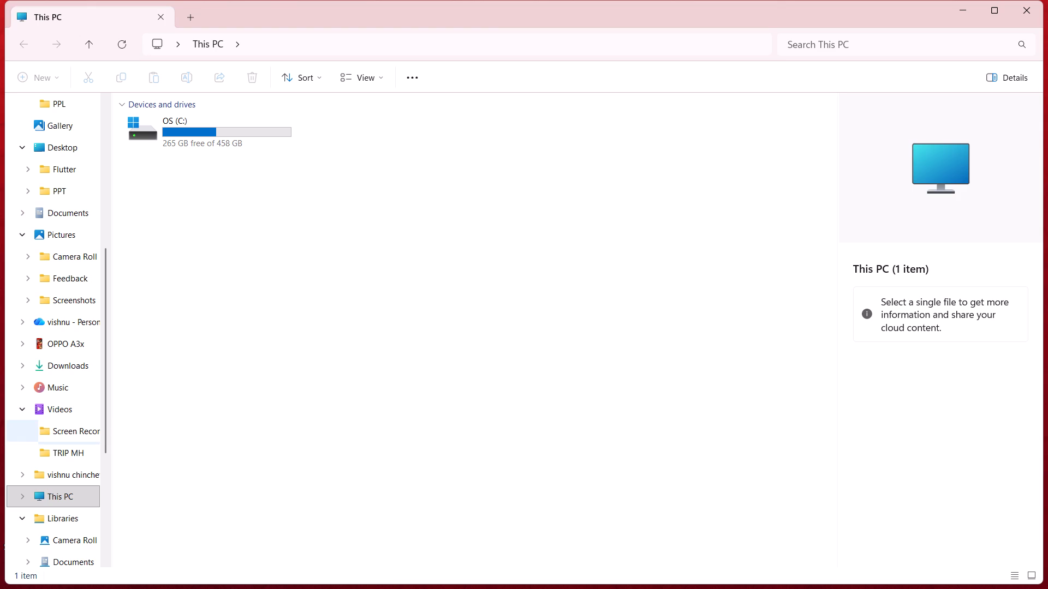
scroll(70, 345, up, 5)
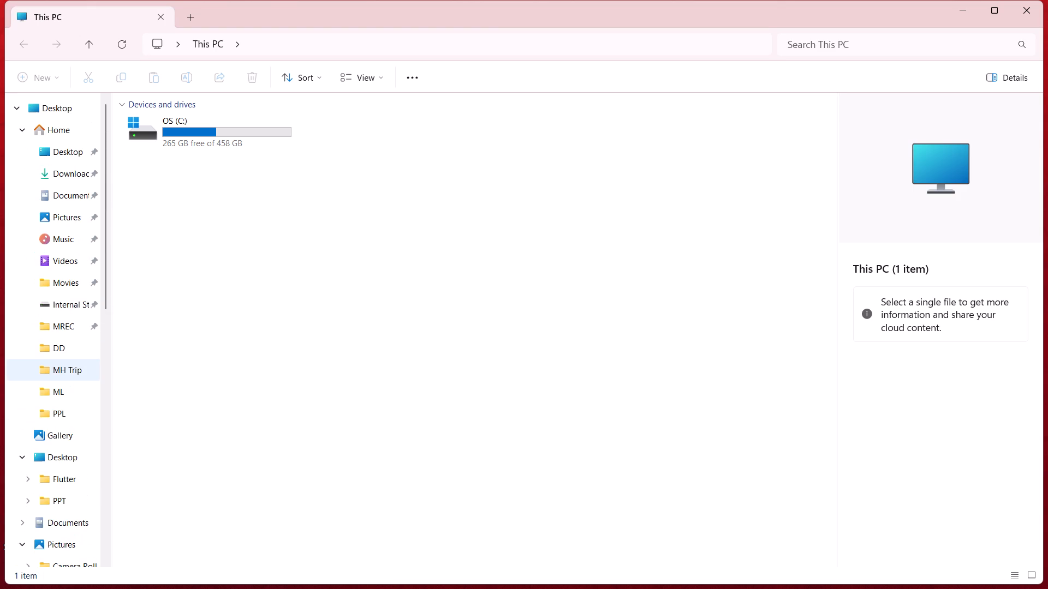
double_click(69, 399)
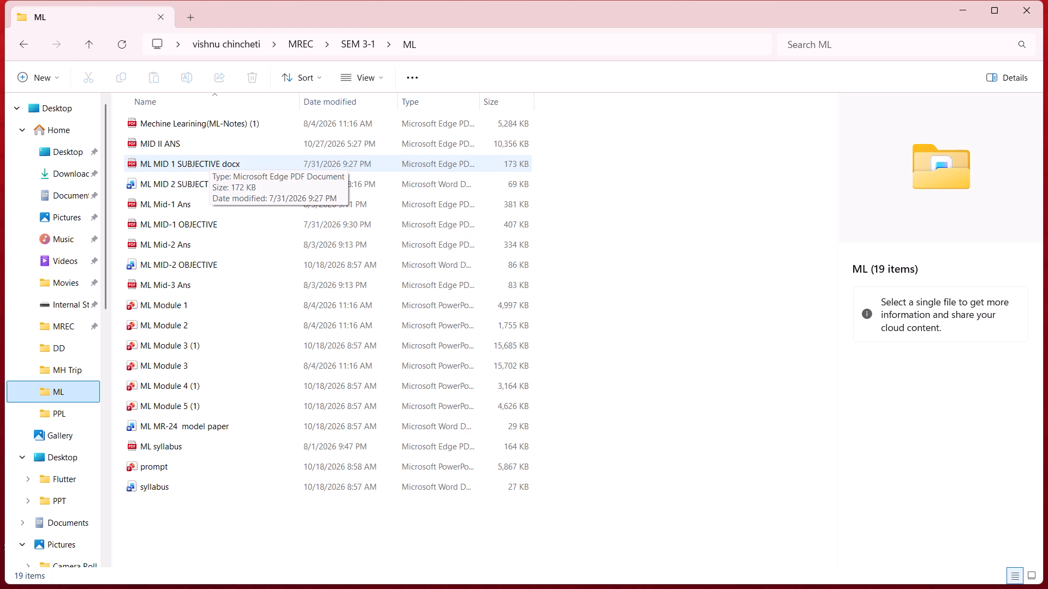
double_click(240, 164)
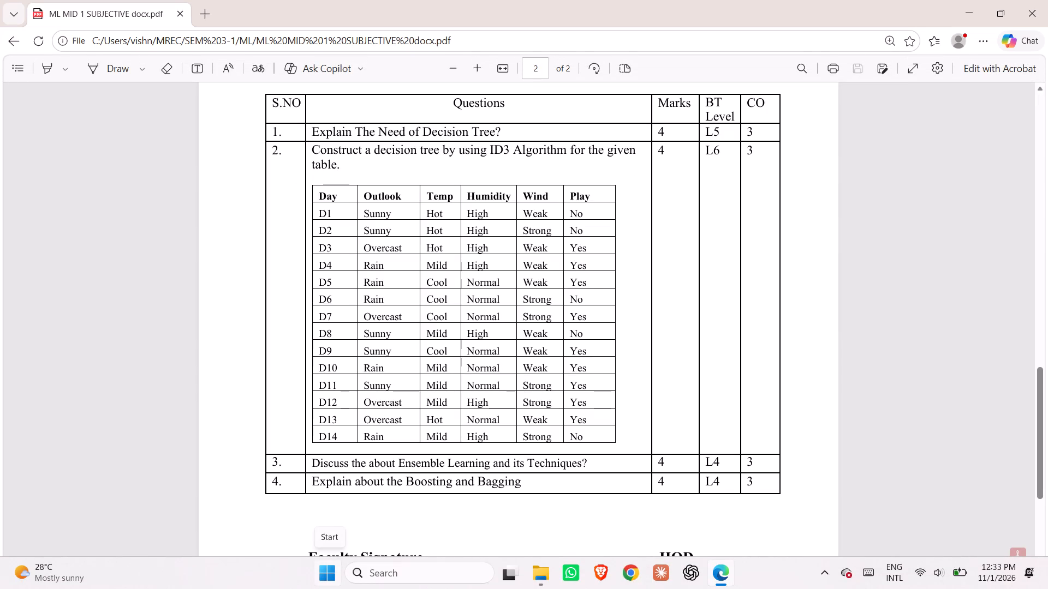
Launch Word from the pinned apps while keeping the question paper open.
click(330, 580)
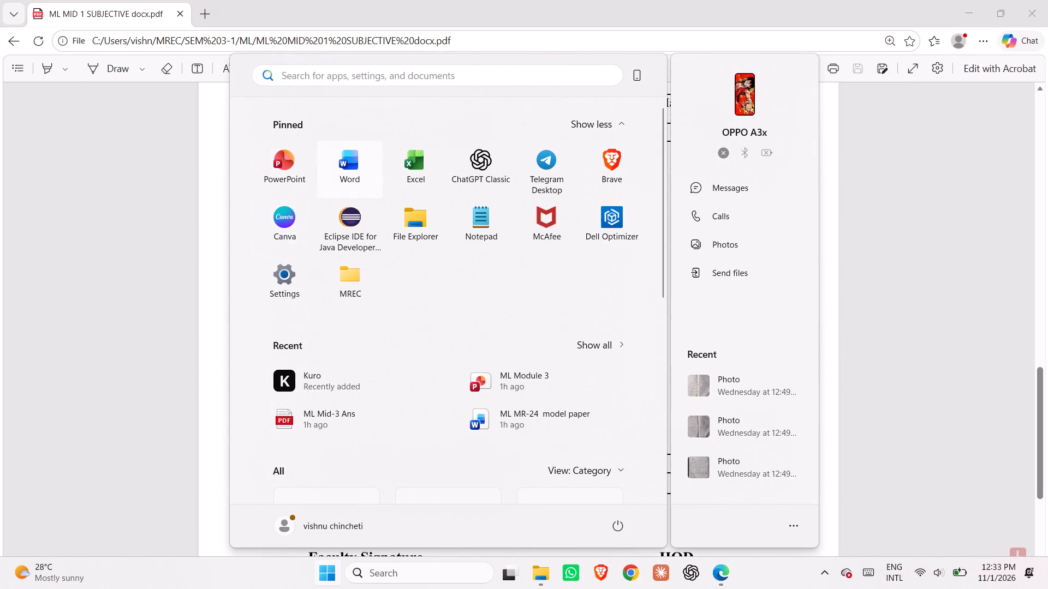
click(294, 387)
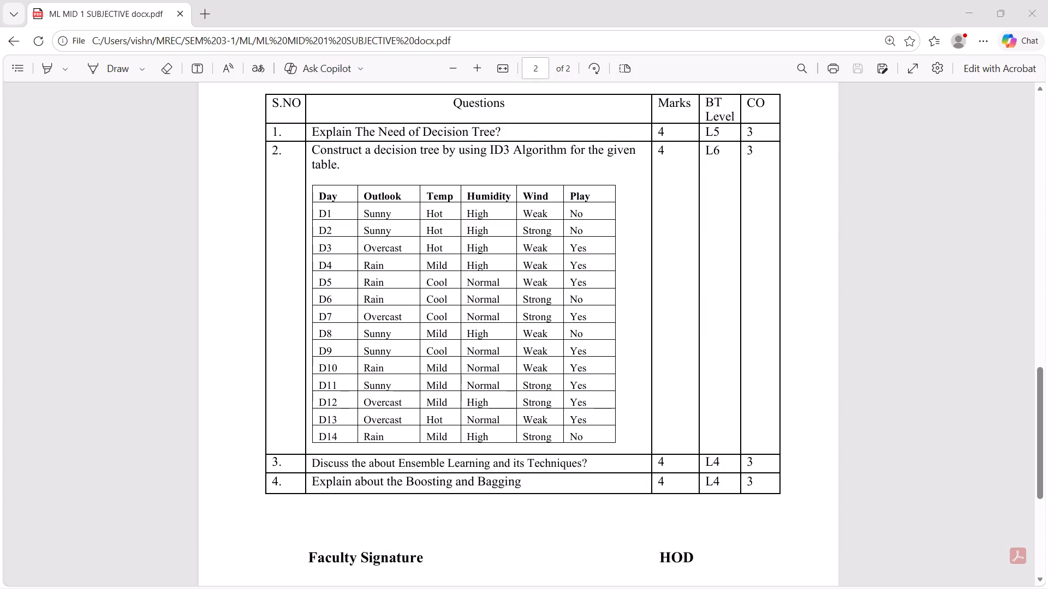
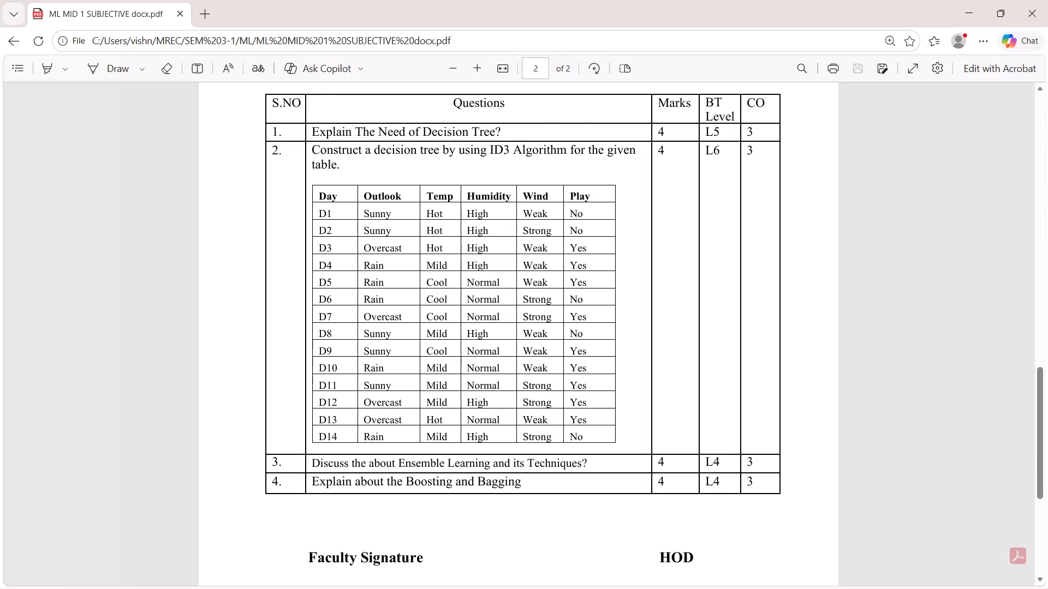
Search Windows for "word", launch Word and create a new blank document.
click(317, 188)
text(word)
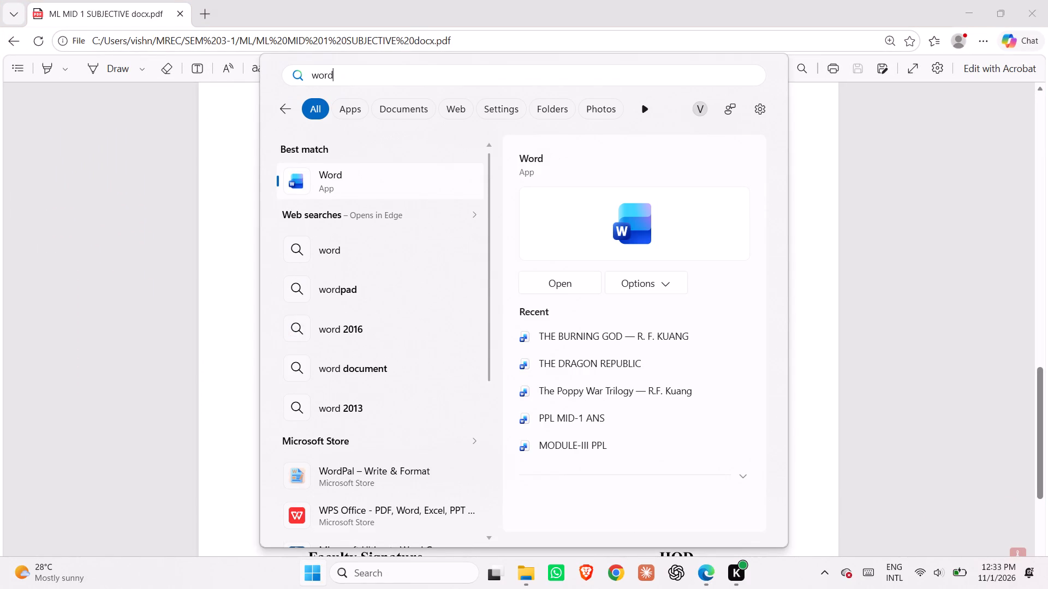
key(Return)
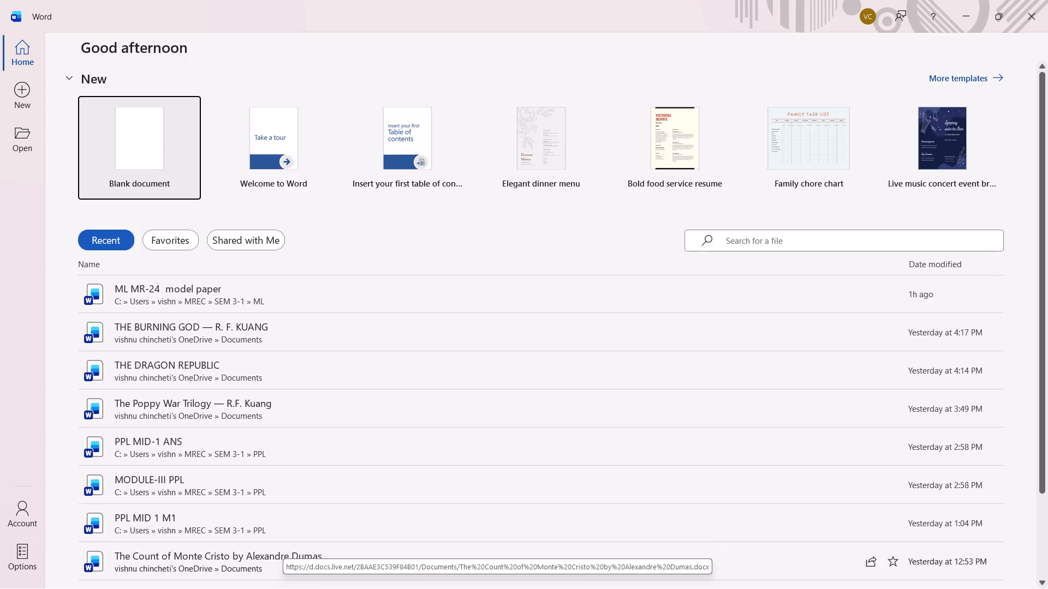
click(164, 143)
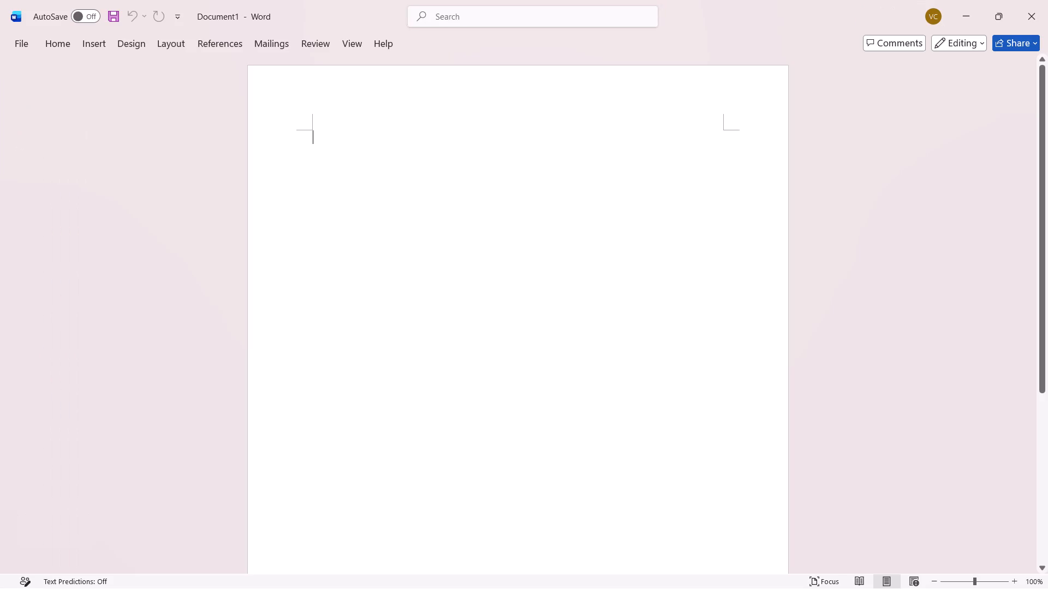
Open the save dialog for the new blank document.
click(237, 11)
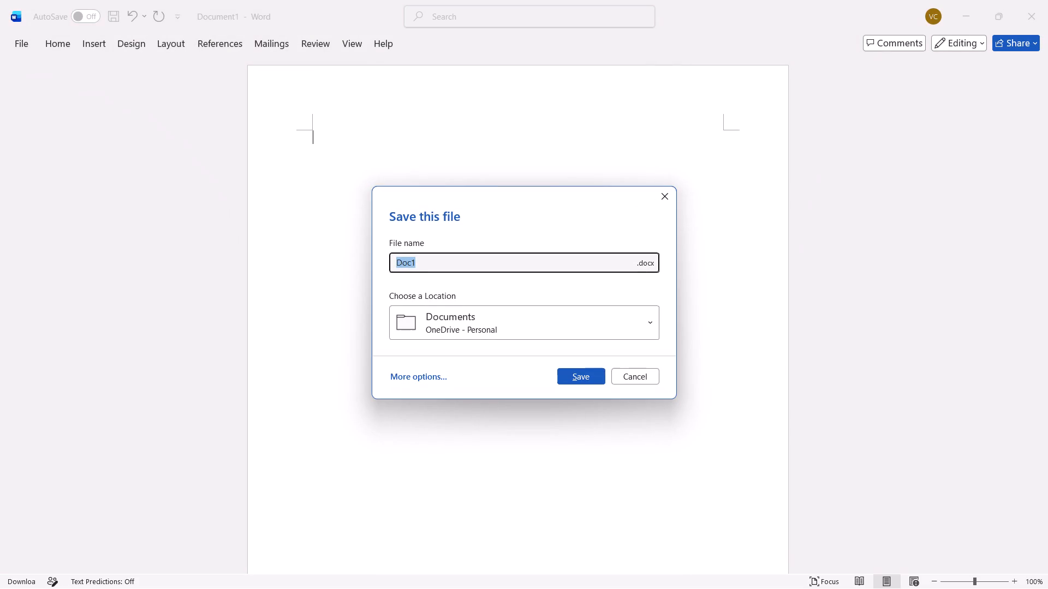
Save the blank Word document under the file name ML MODULE 1 in the OneDrive Documents folder.
key(BackSpace)
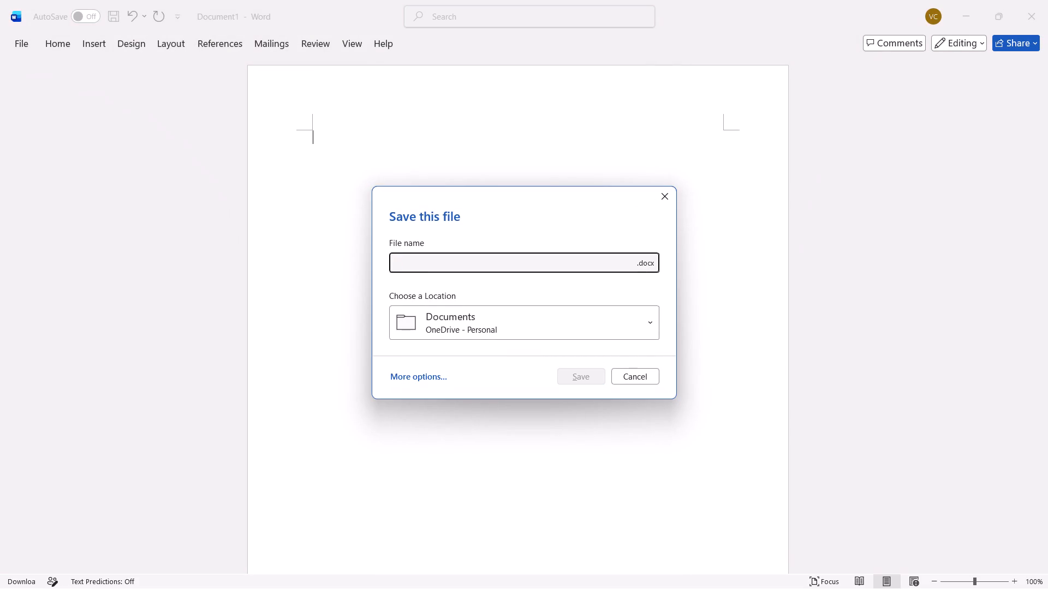
key(shift+l)
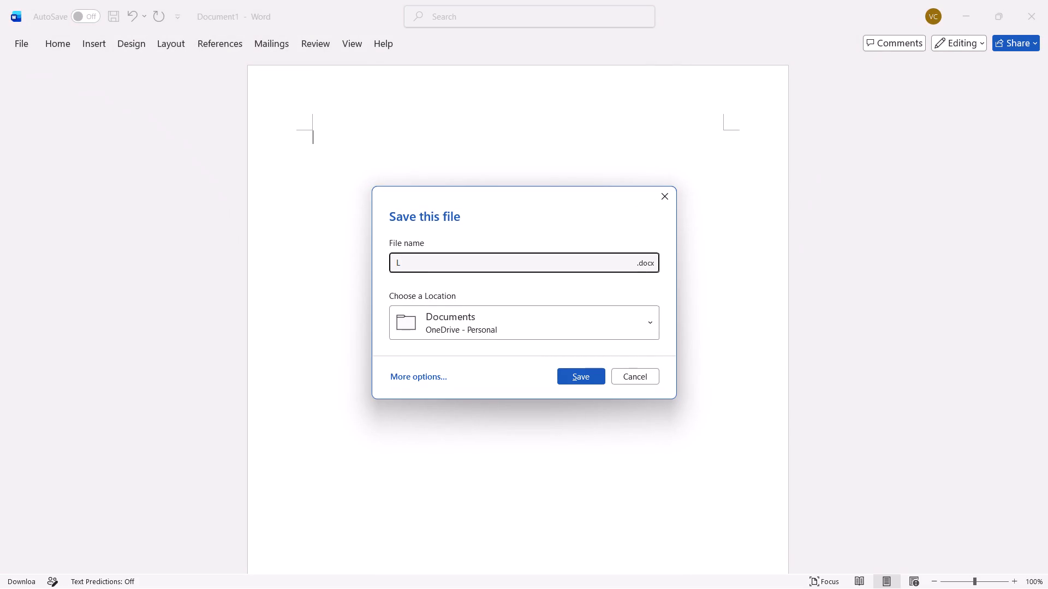
key(BackSpace)
key(shift+m)
text(L)
key(space)
text(MI)
text(D)
key(space)
key(1)
key(BackSpace)
key(BackSpace)
key(BackSpace)
key(BackSpace)
key(BackSpace)
key(BackSpace)
key(space)
text(MODUL)
text(E !)
key(BackSpace)
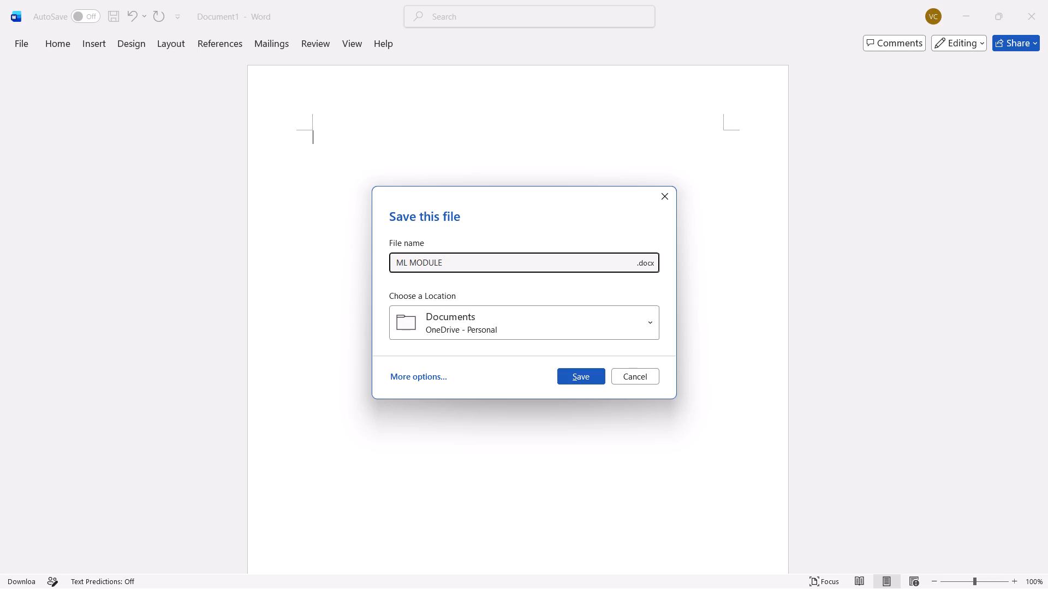
key(1)
key(Return)
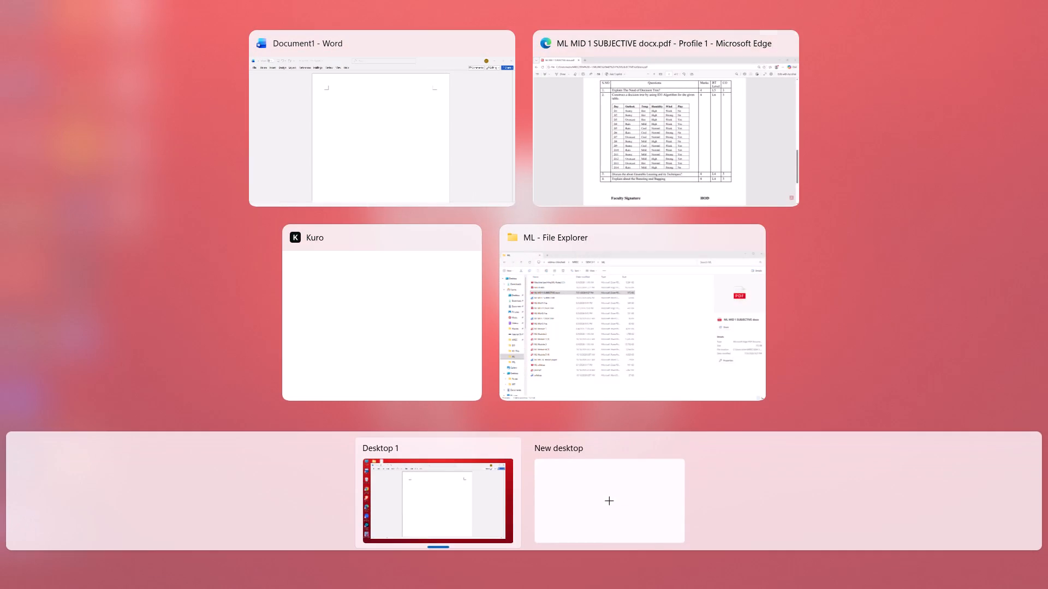
Switch to the ML MID 1 SUBJECTIVE question paper in Edge and review the Module-I questions.
click(595, 170)
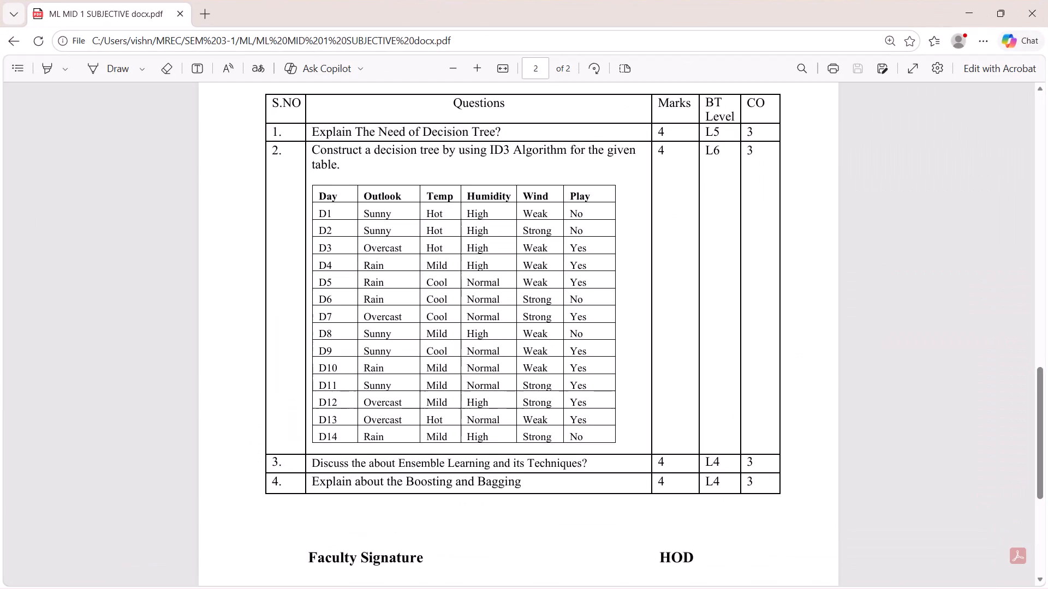
scroll(578, 208, up, 4)
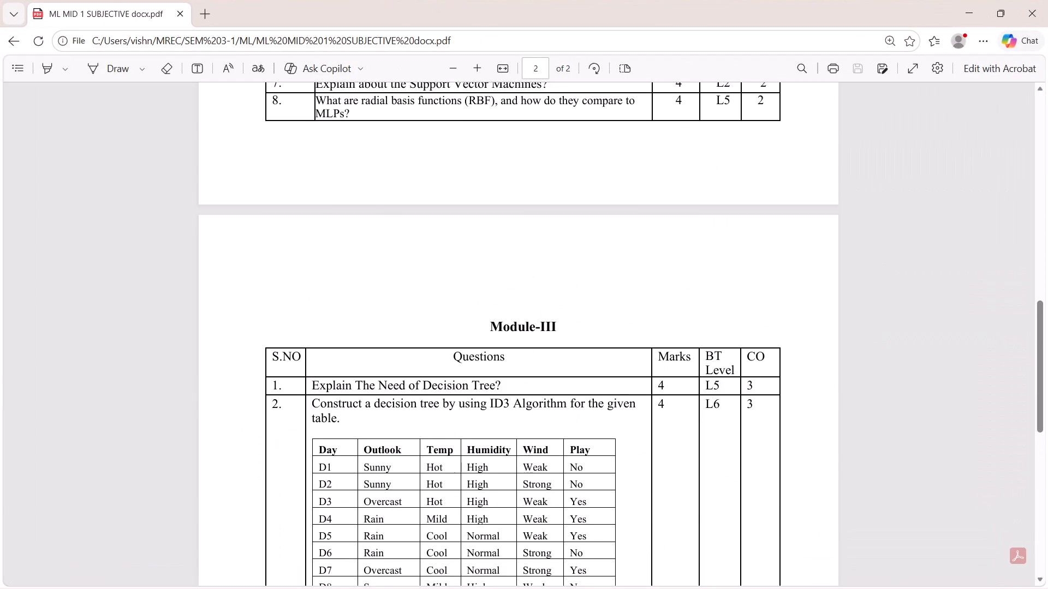
scroll(578, 208, up, 4)
scroll(578, 208, down, 1)
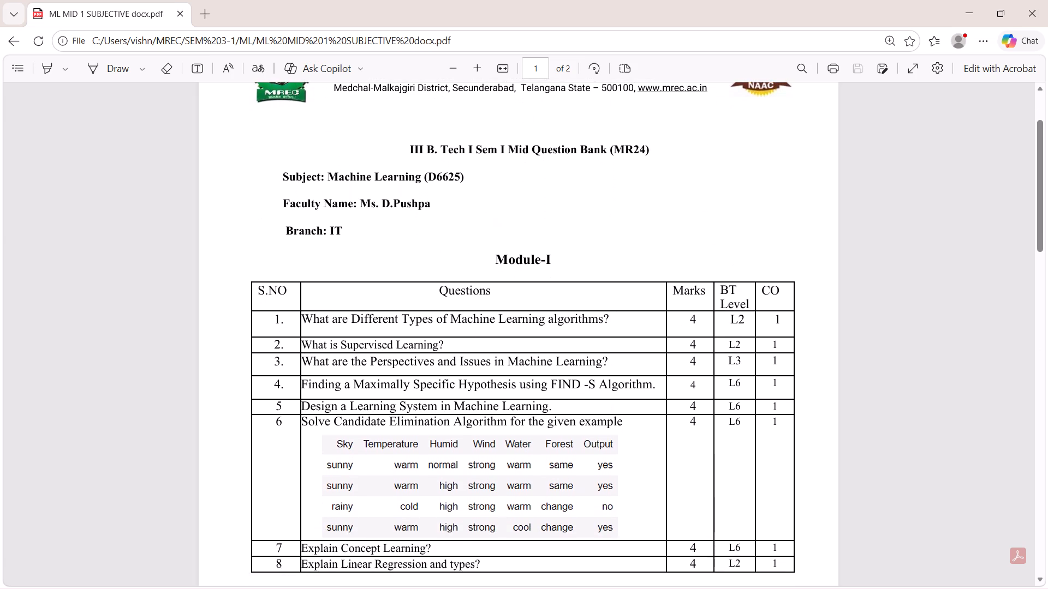
scroll(578, 208, down, 2)
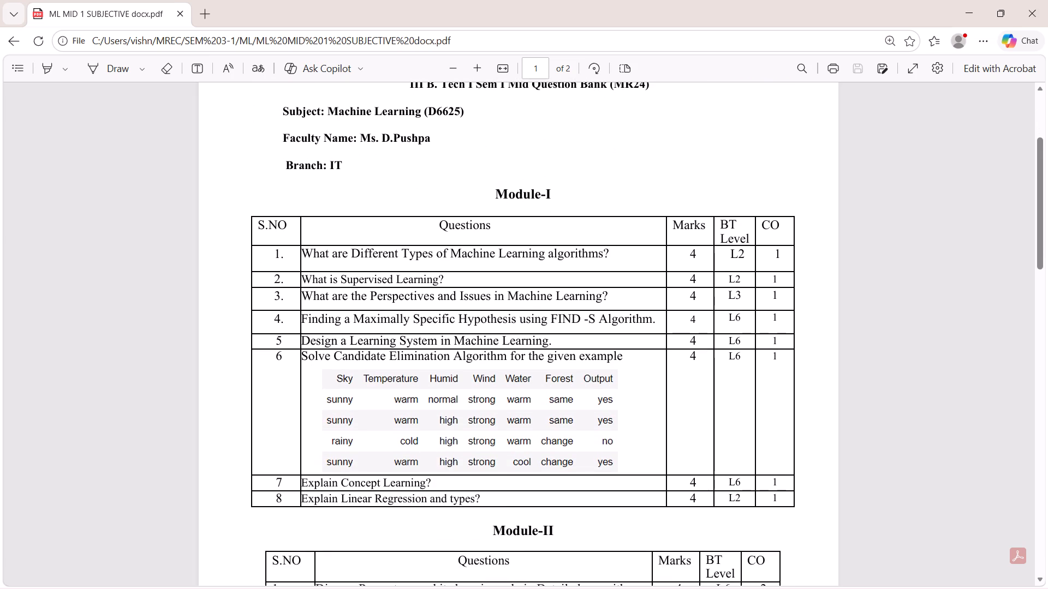
click(604, 256)
click(604, 256)
click(593, 580)
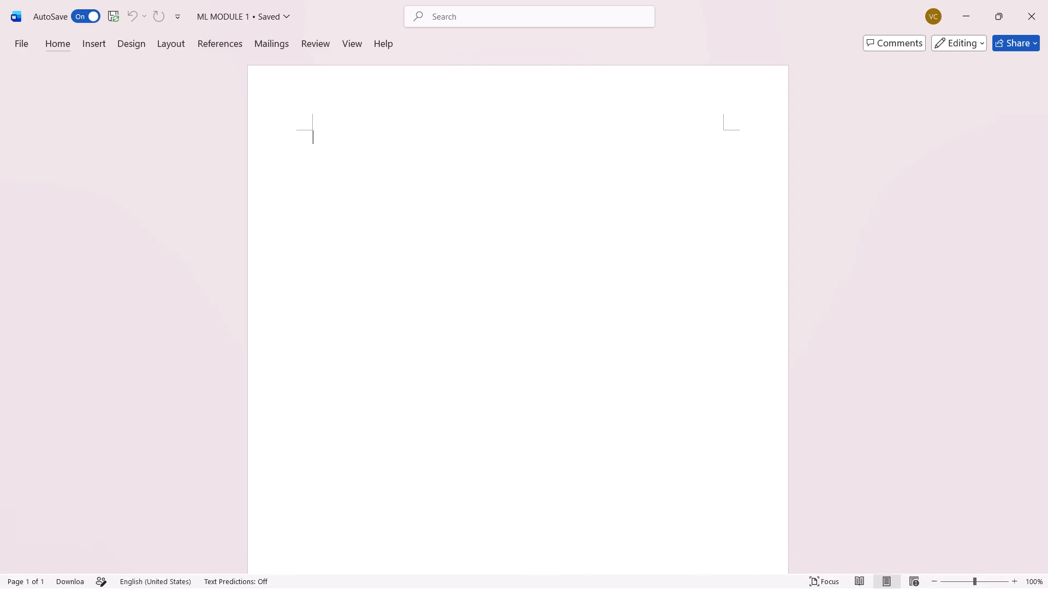
click(81, 43)
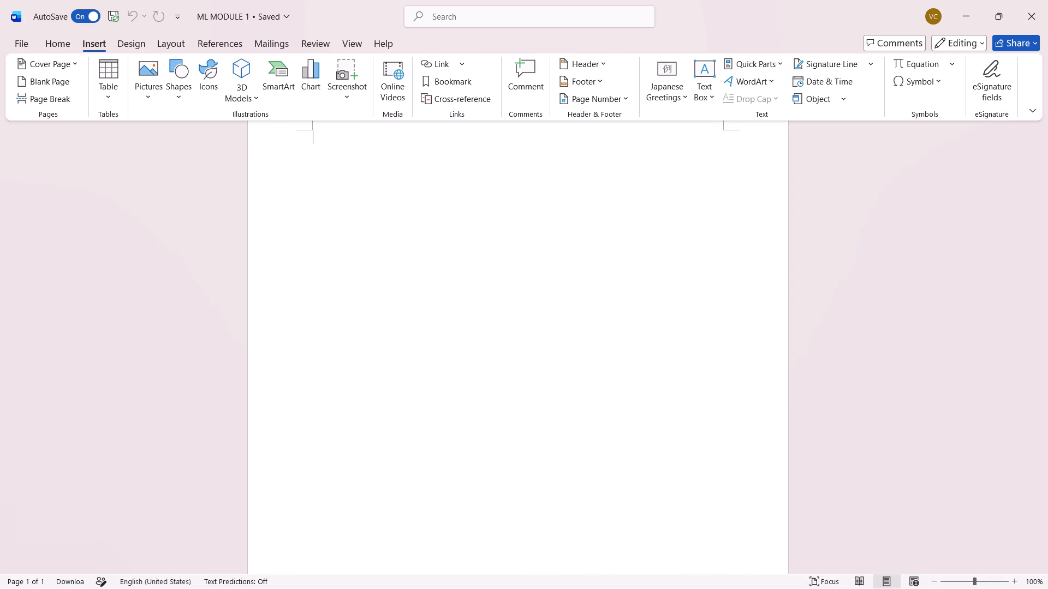
click(577, 67)
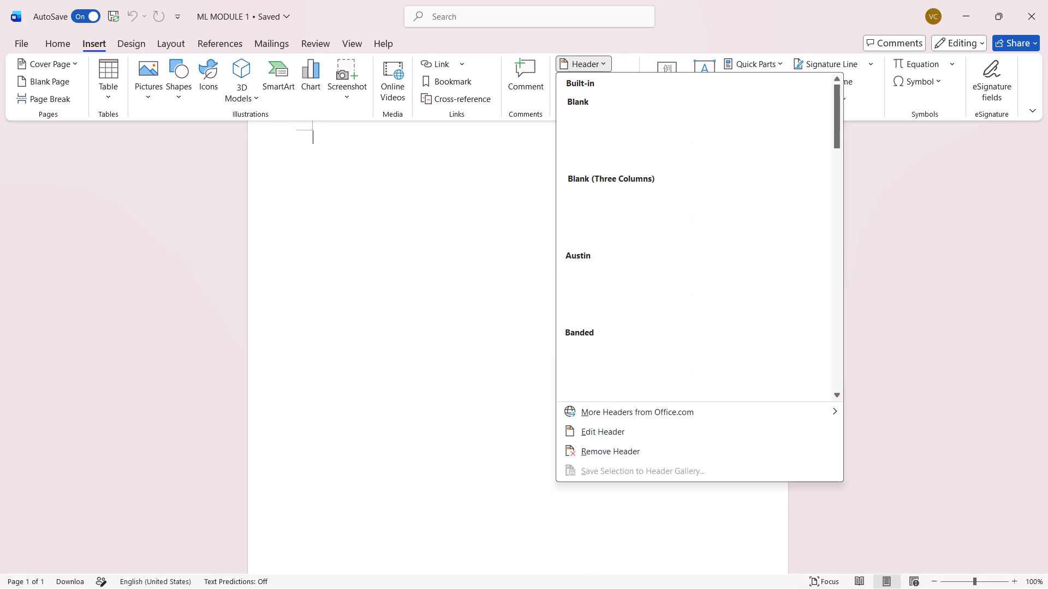
click(614, 129)
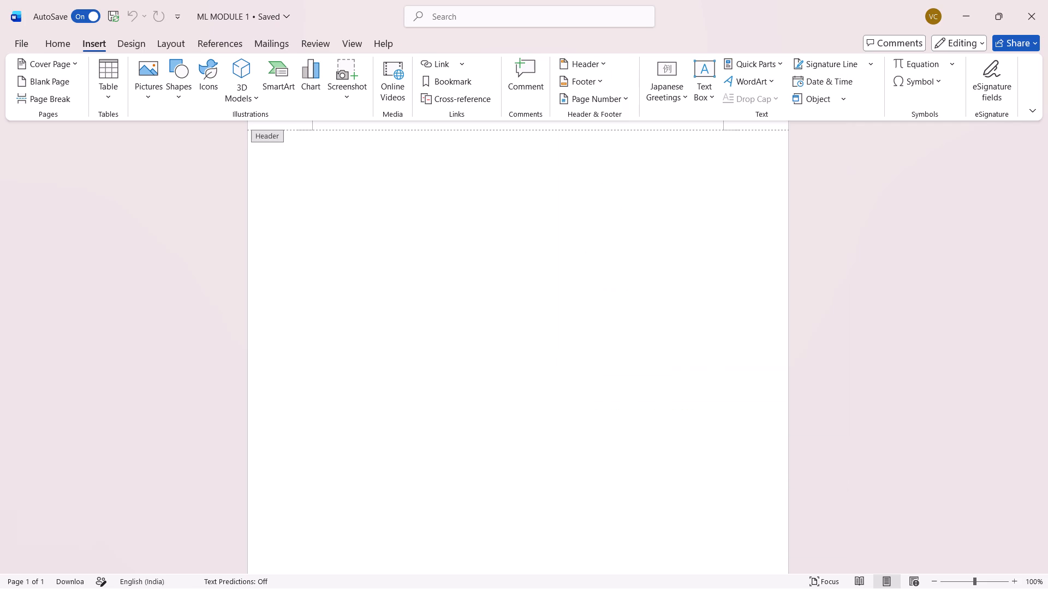
click(586, 173)
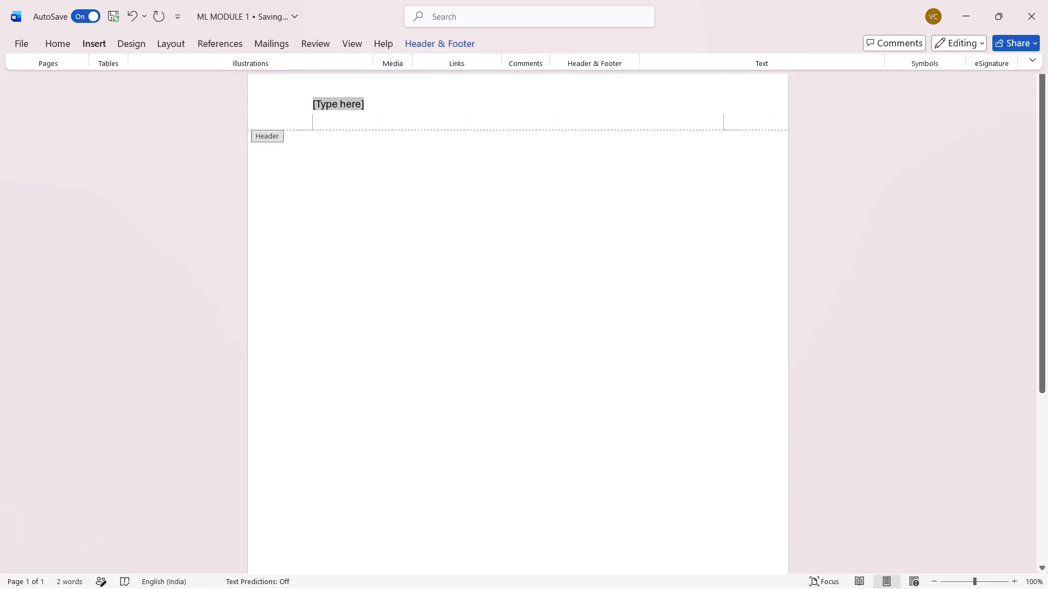
key(BackSpace)
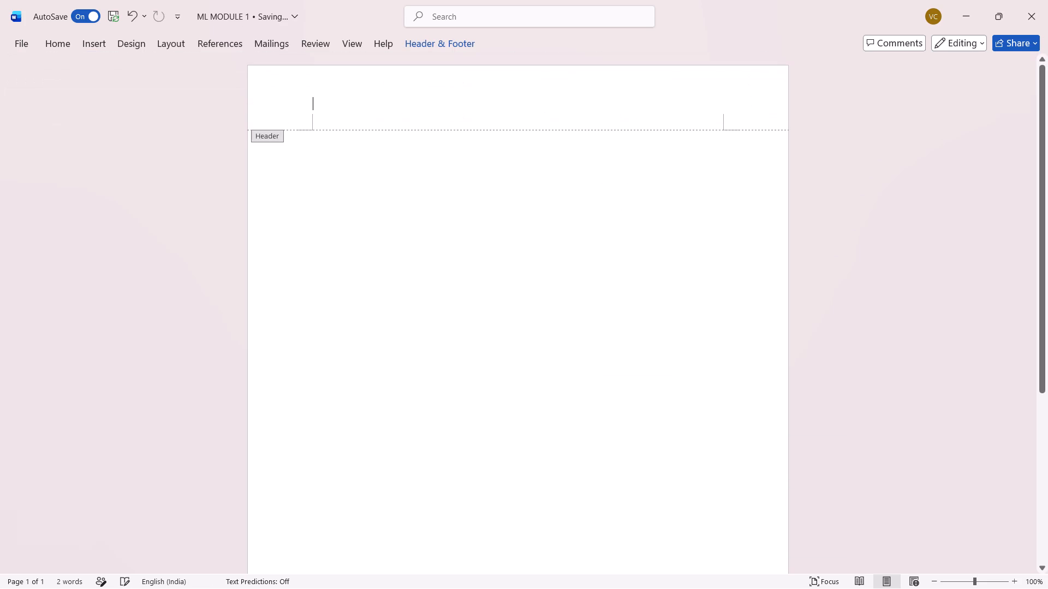
key(m)
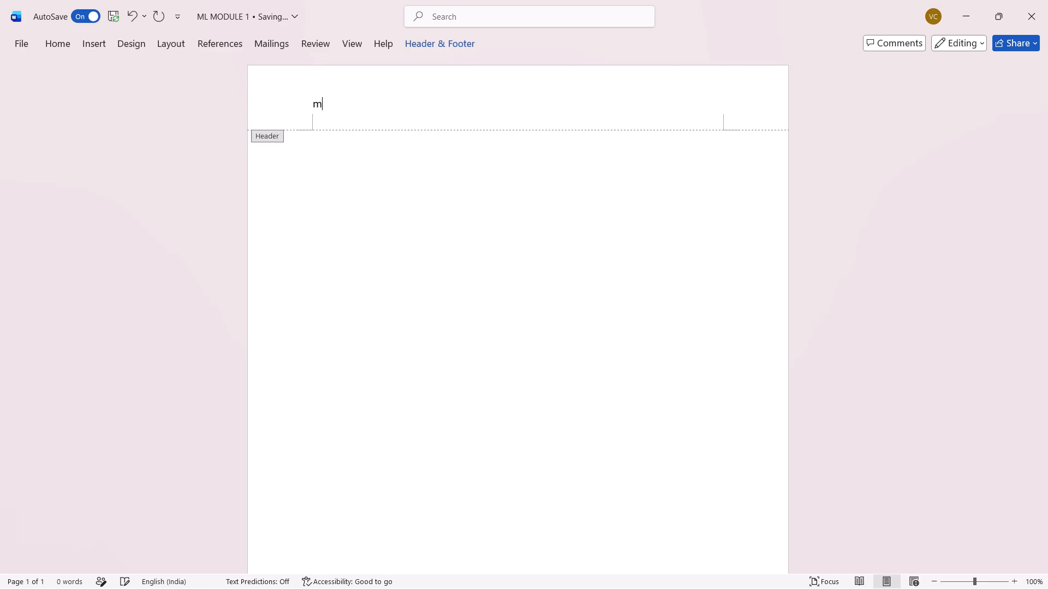
key(BackSpace)
key(BackSpace)
text(MODULE 1)
click(564, 237)
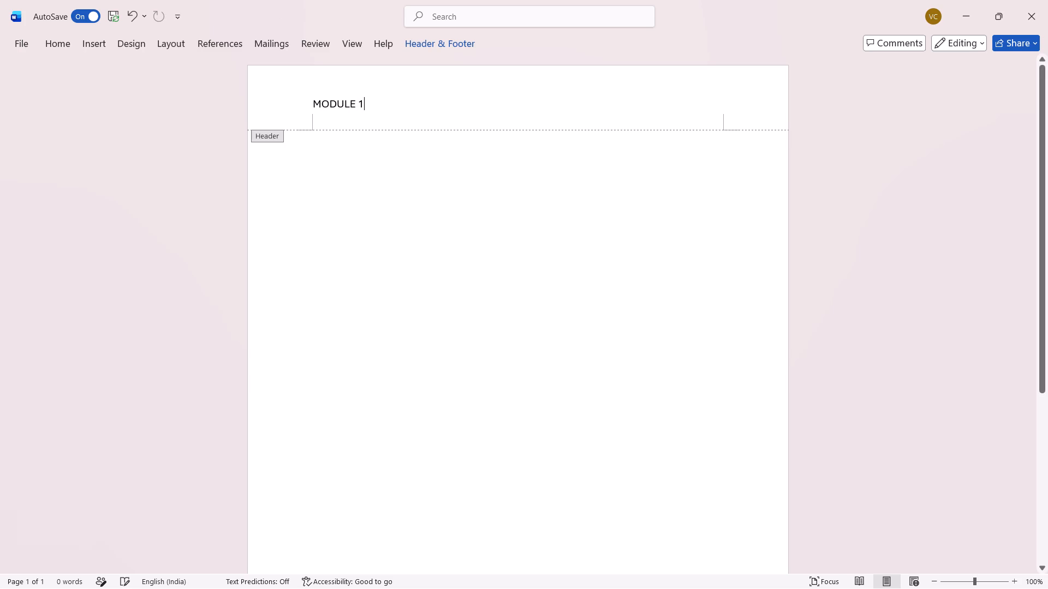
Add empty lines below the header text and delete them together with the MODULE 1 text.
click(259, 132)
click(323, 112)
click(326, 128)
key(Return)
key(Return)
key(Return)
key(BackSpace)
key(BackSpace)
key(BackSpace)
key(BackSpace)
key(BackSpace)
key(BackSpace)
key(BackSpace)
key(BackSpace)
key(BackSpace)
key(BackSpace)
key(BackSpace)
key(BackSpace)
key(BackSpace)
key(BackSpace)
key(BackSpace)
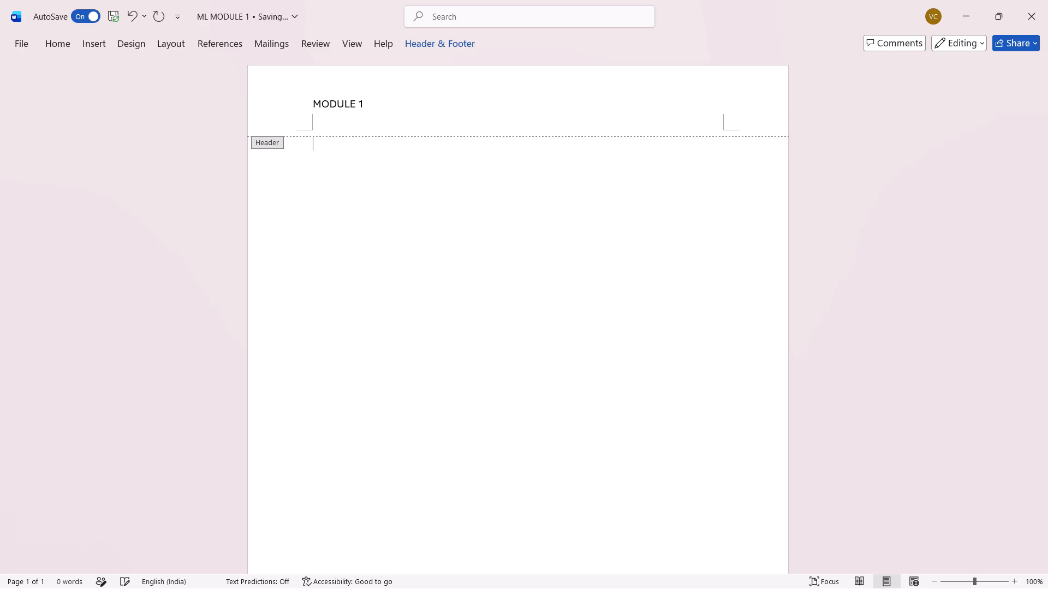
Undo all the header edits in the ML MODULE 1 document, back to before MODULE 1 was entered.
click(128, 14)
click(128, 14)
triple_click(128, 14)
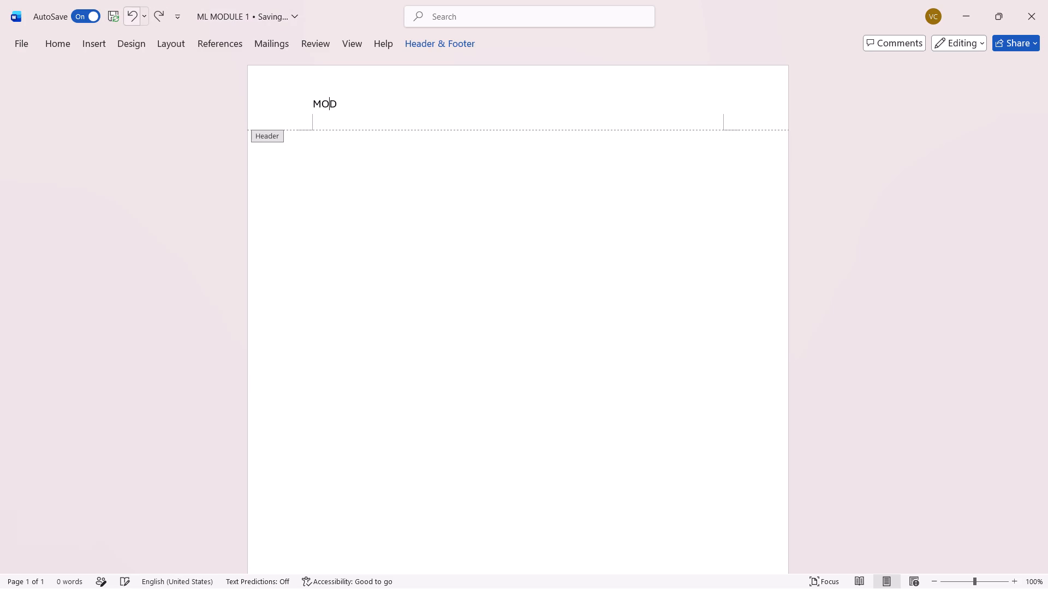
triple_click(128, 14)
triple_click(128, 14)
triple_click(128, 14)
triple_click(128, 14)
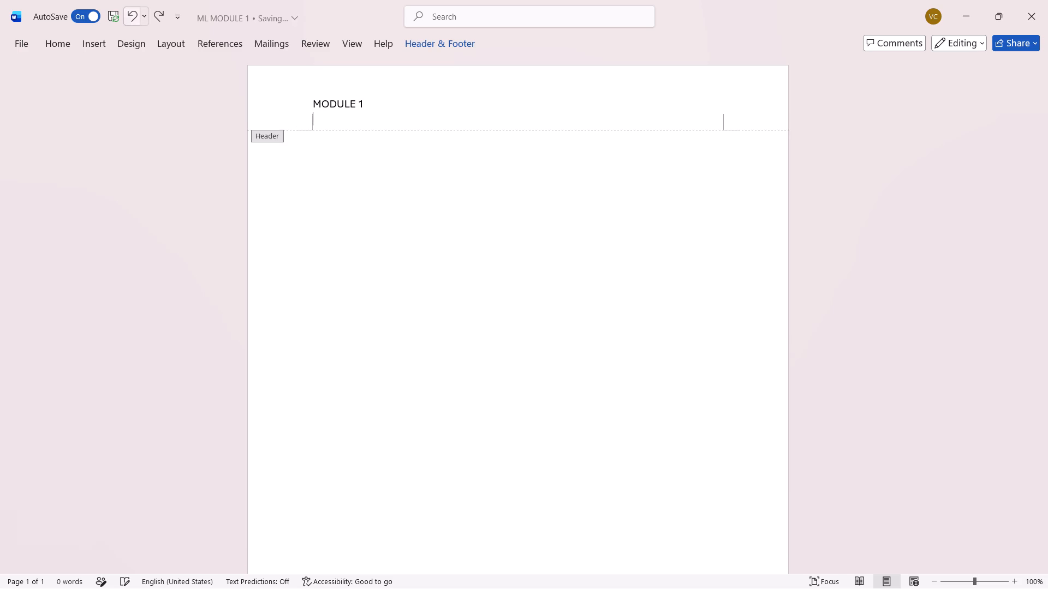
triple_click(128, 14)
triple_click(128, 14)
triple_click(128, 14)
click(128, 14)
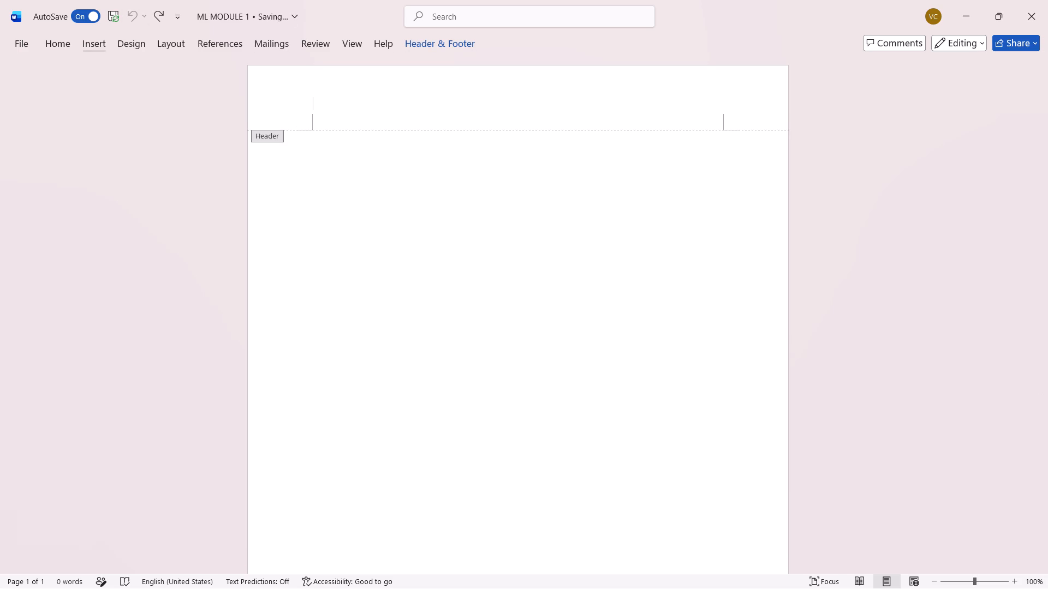
Insert a Banded-style header in the ML MODULE 1 document.
click(82, 43)
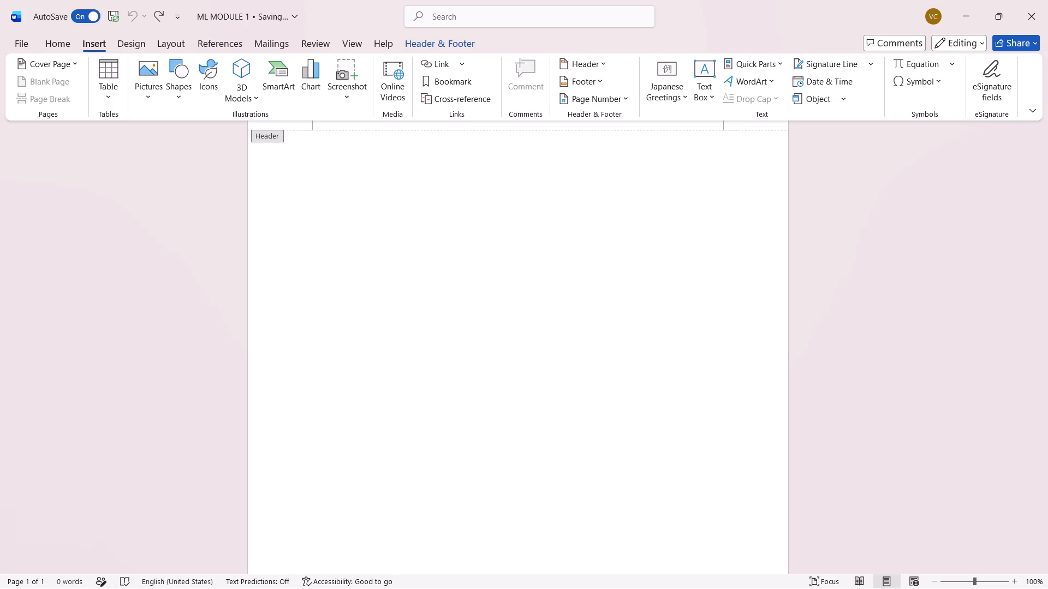
click(609, 71)
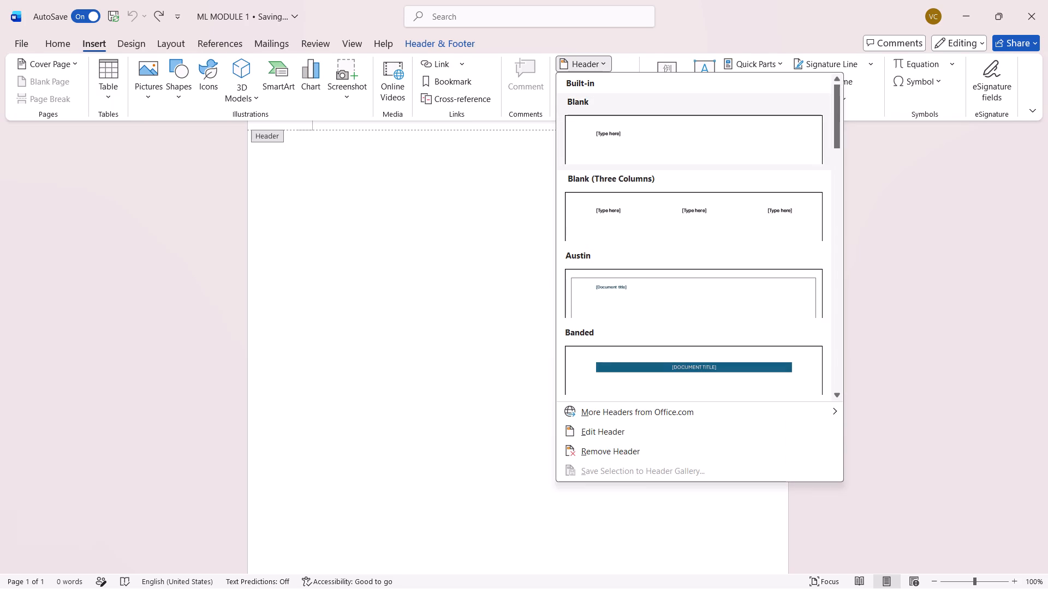
scroll(657, 257, down, 1)
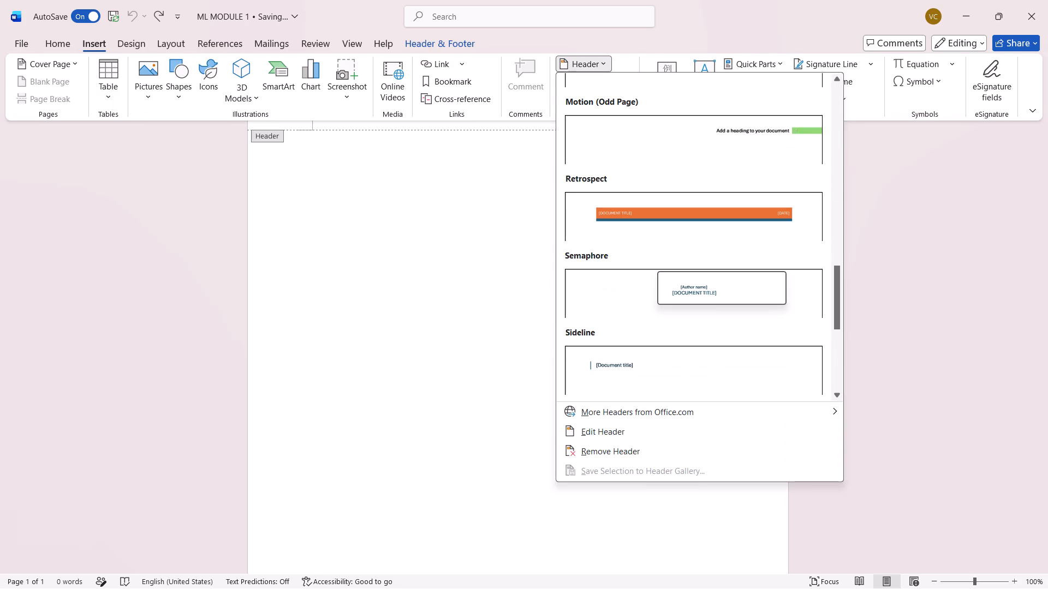
scroll(657, 257, up, 1)
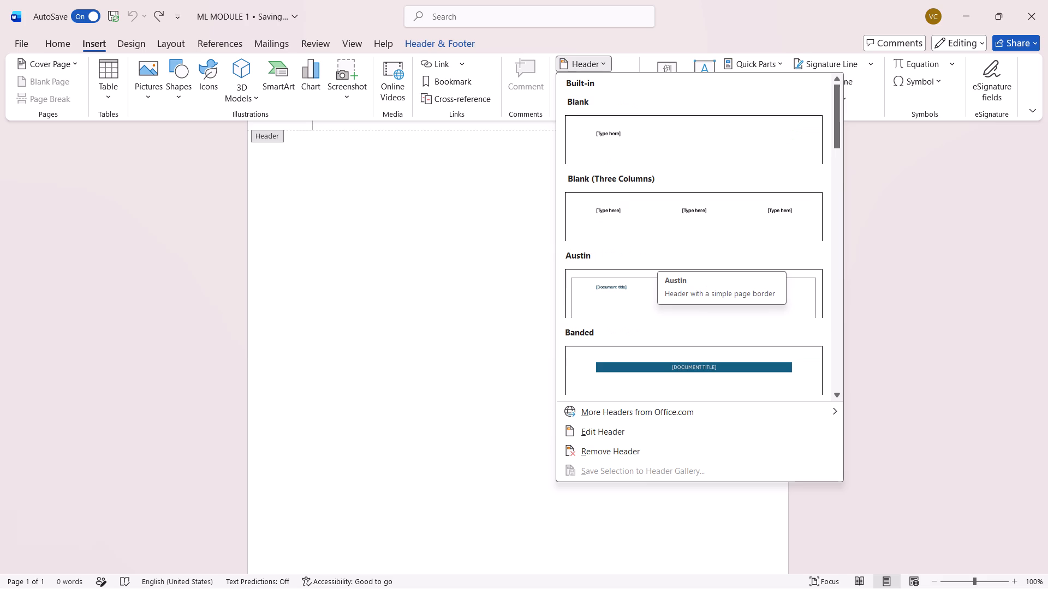
scroll(657, 257, up, 1)
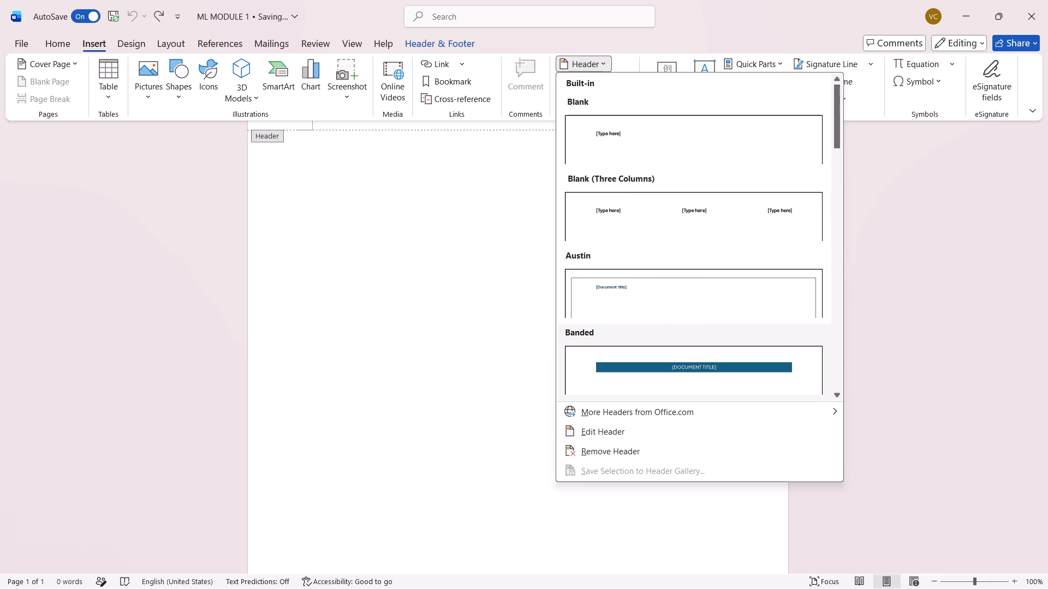
click(686, 357)
scroll(602, 311, up, 1)
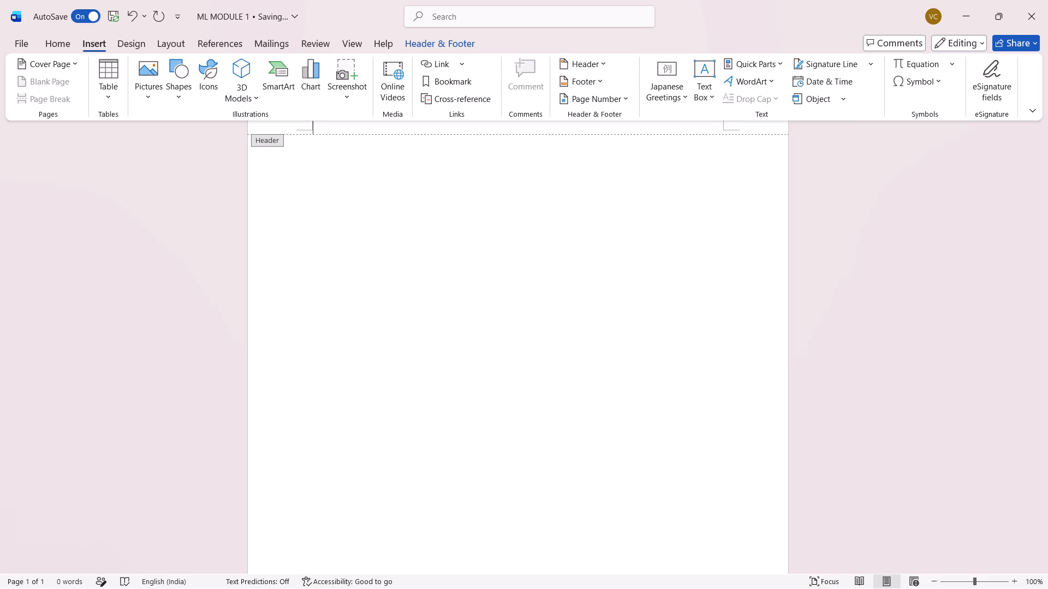
click(706, 265)
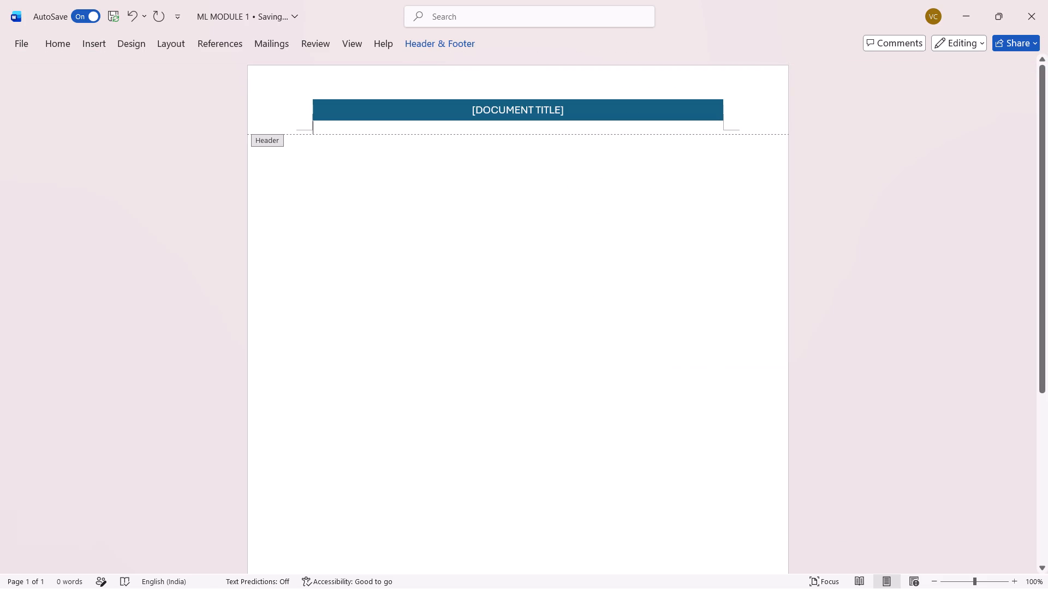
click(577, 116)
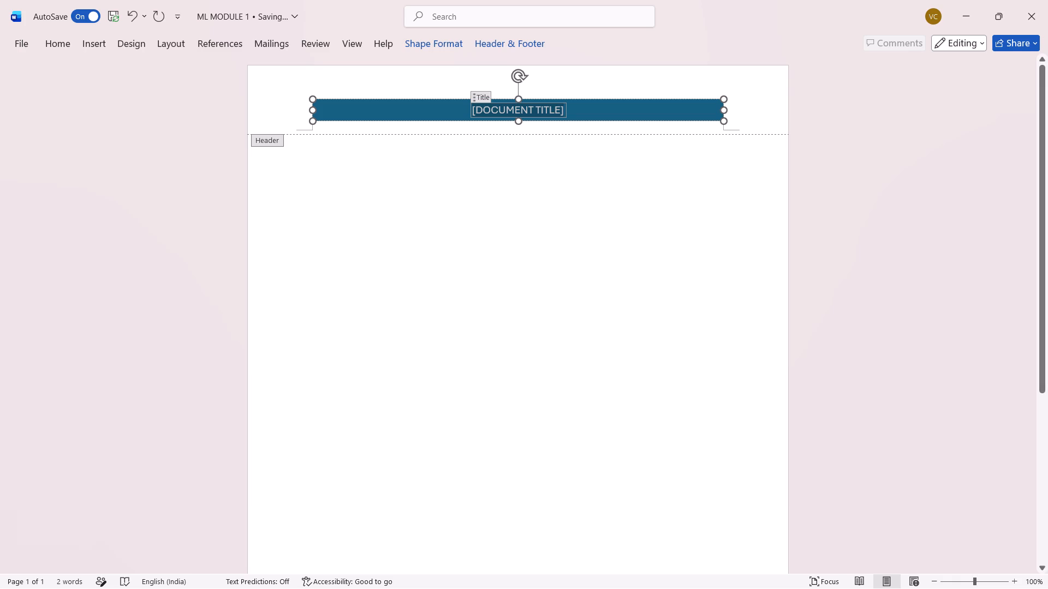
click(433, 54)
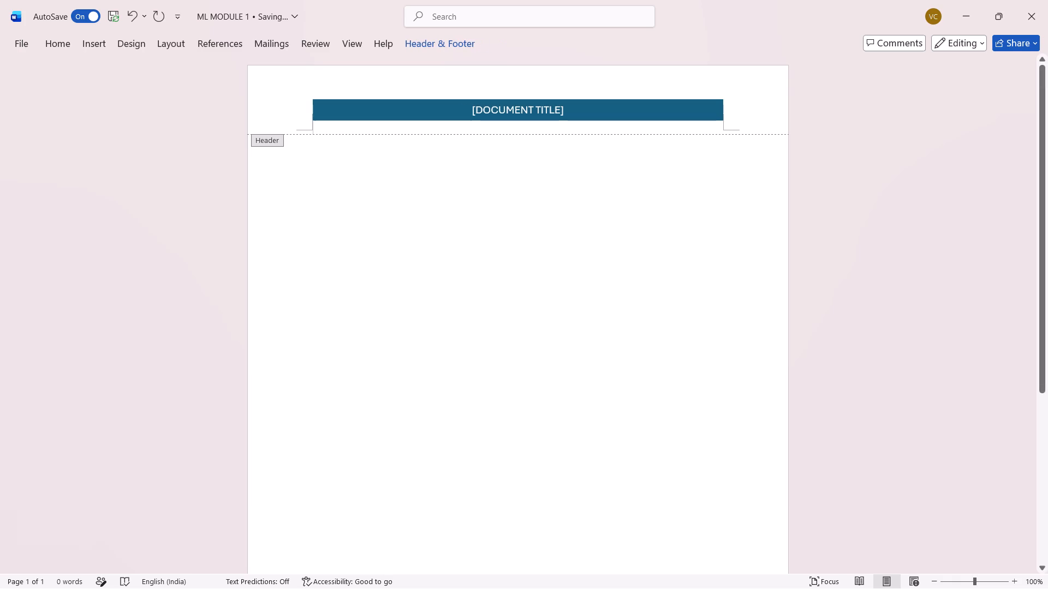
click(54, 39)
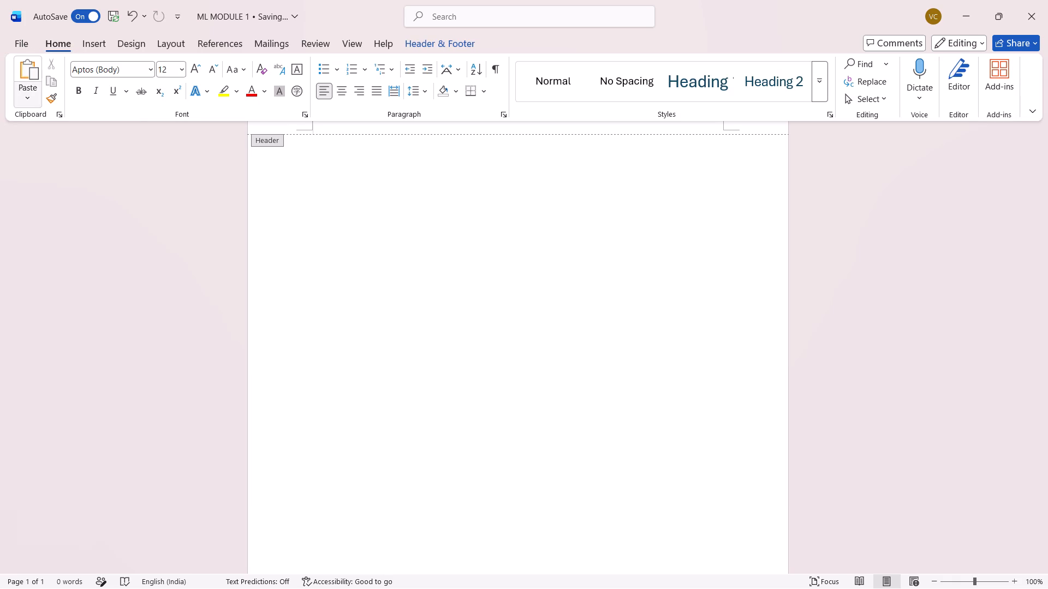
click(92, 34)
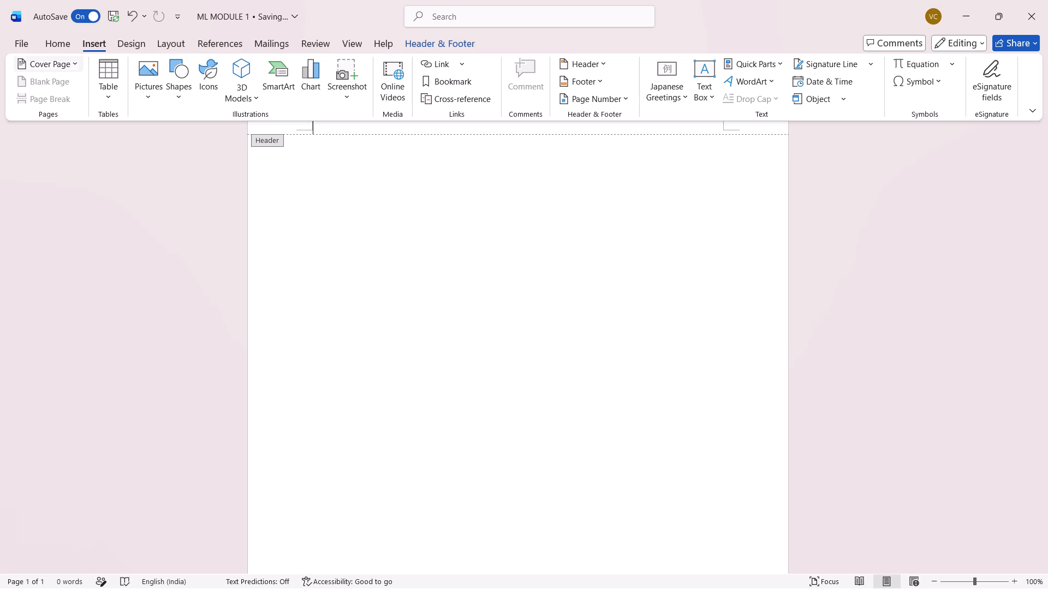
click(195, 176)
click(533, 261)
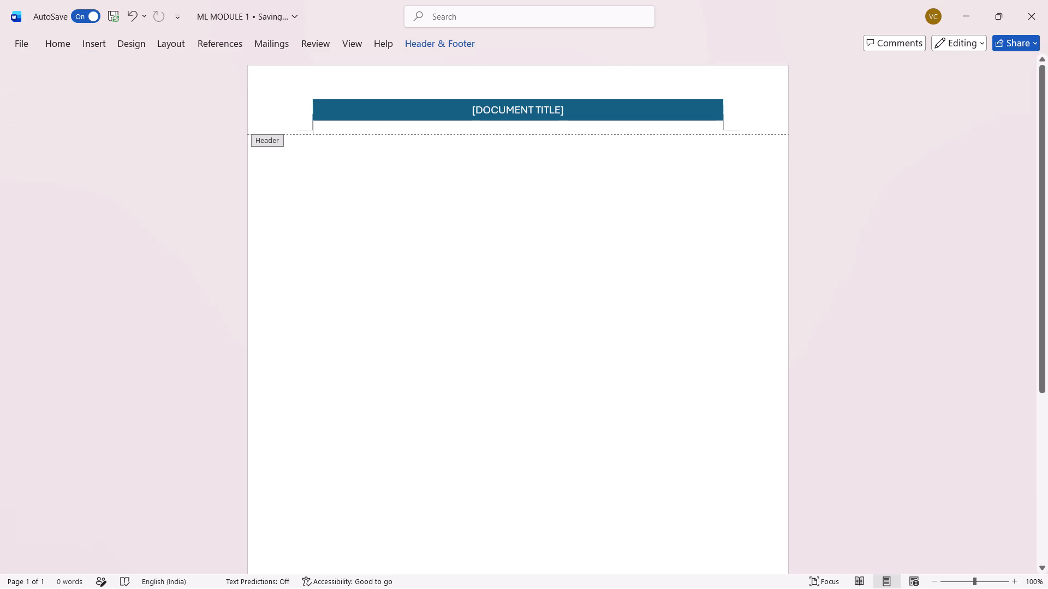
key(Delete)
Add the New command to the quick-access commands.
click(158, 12)
click(172, 15)
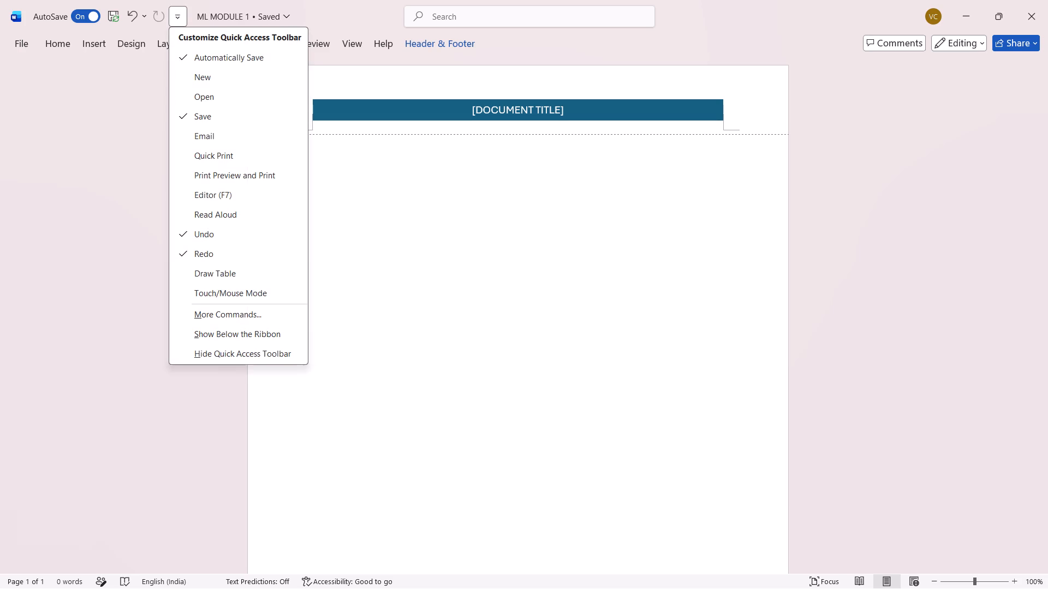
click(198, 73)
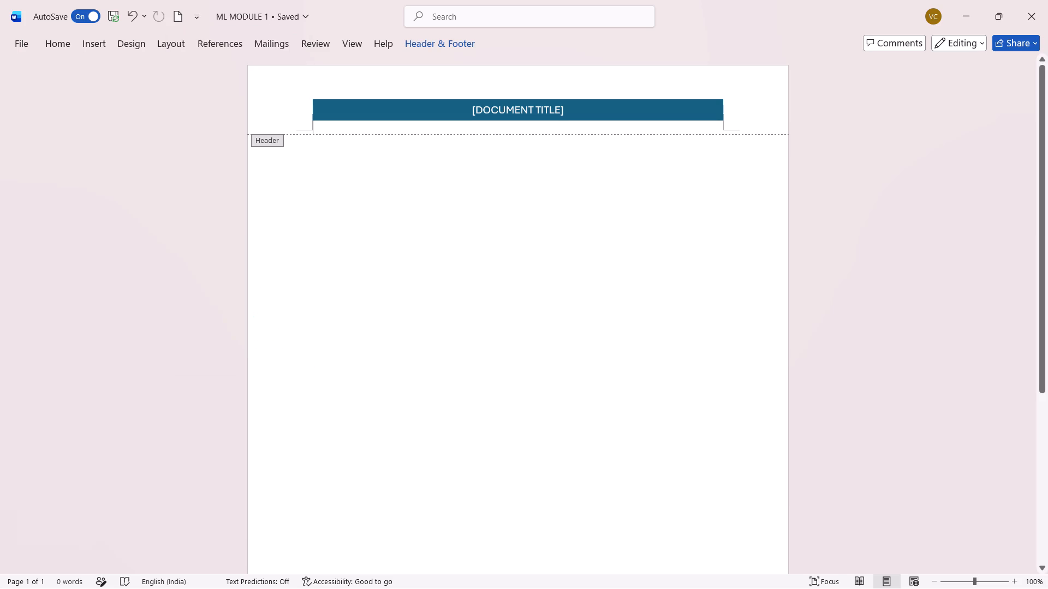
click(427, 202)
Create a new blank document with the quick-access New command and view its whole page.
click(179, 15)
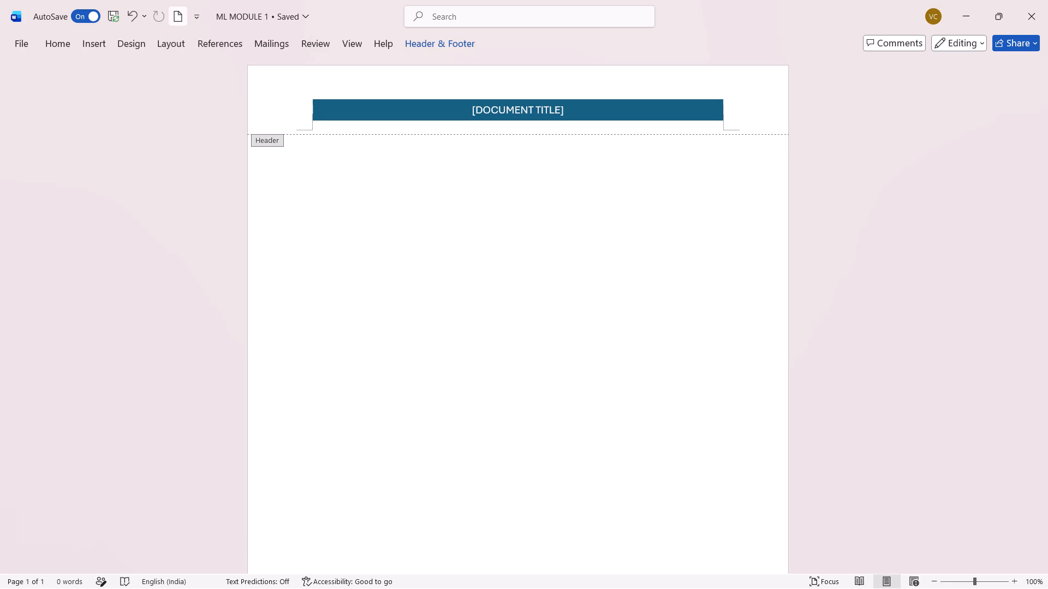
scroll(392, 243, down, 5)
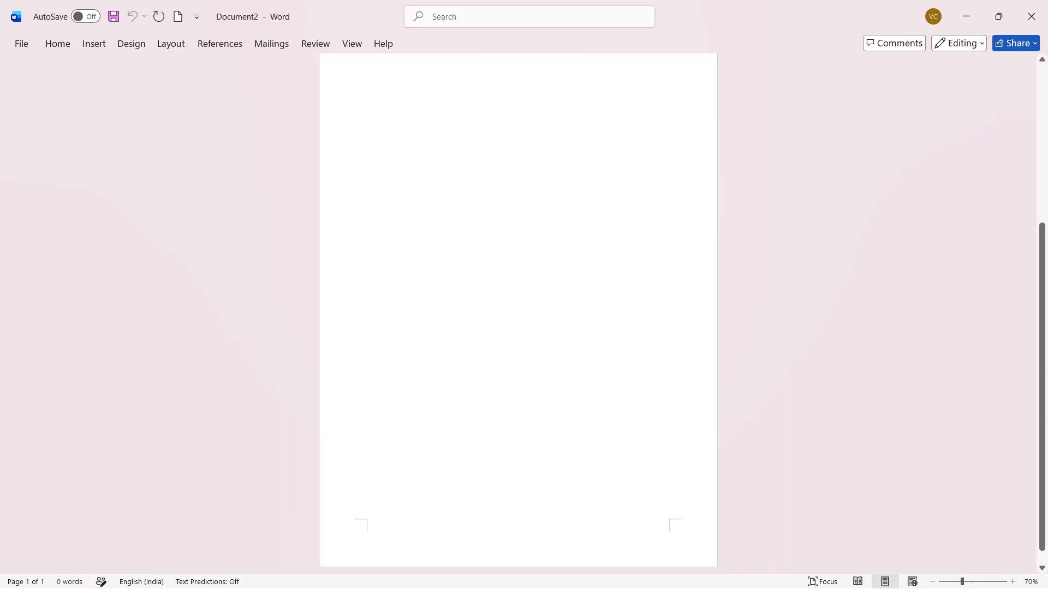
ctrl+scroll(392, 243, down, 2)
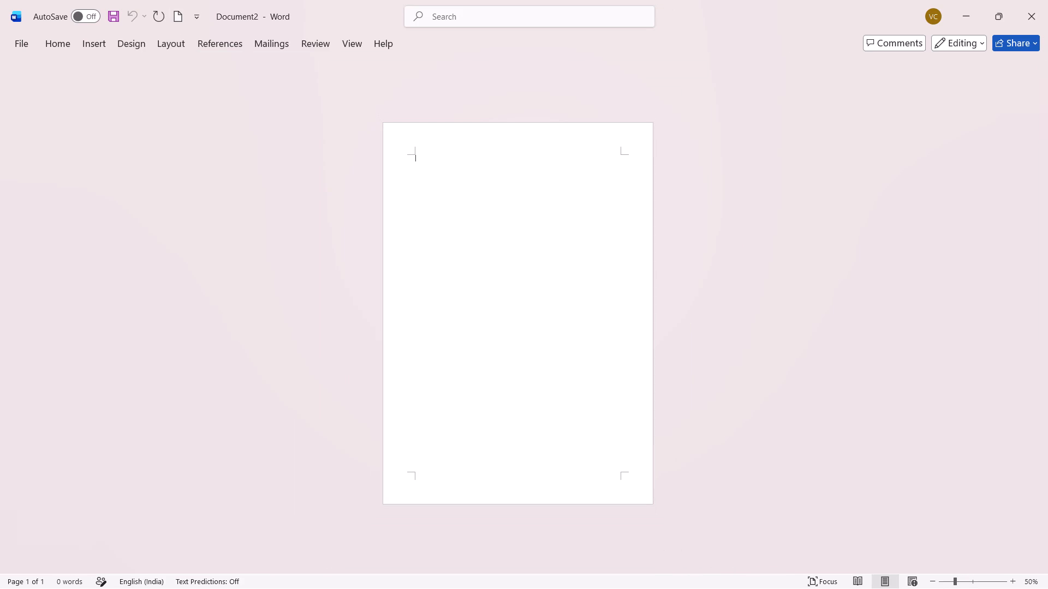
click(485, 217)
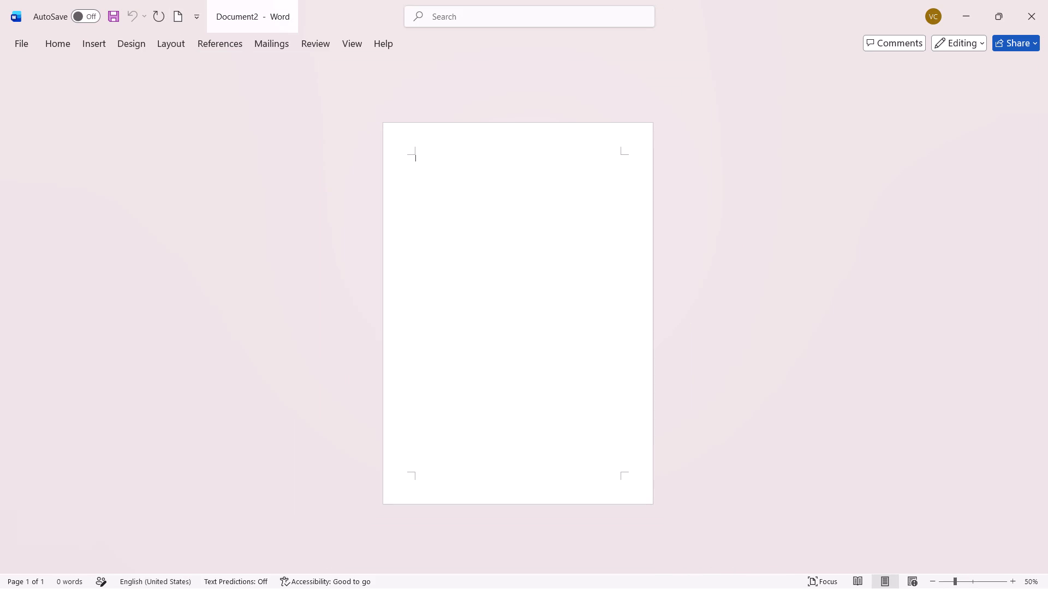
Create another blank document from the Blank document template.
click(23, 46)
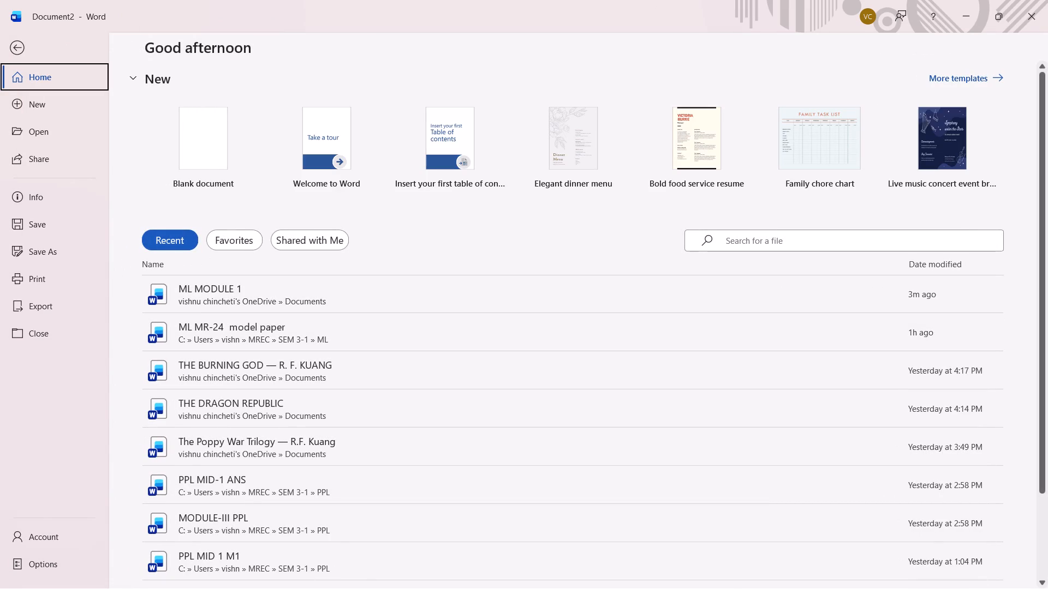
click(213, 126)
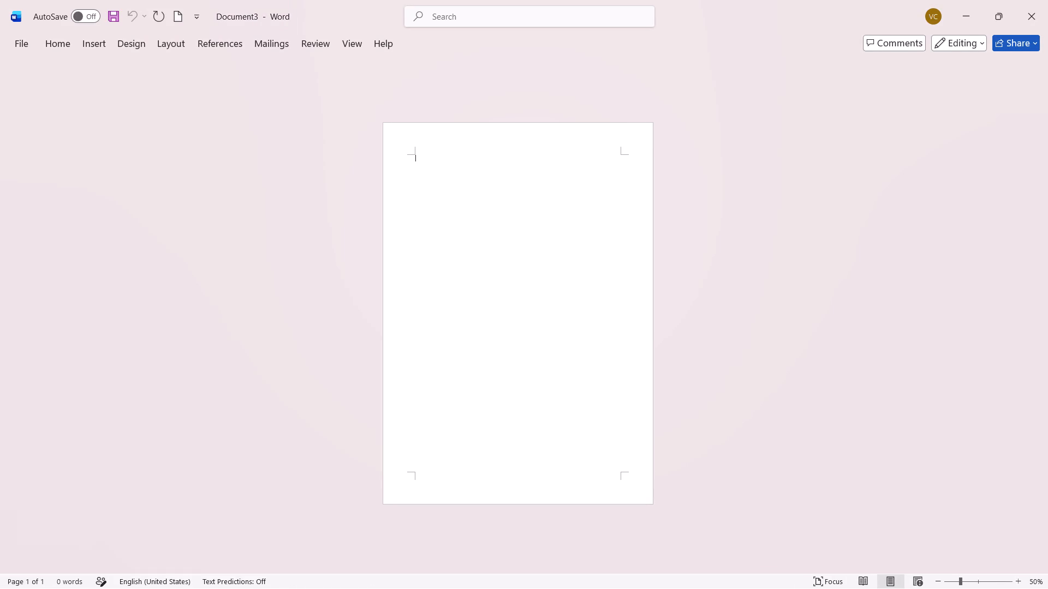
Paste the question What are Different Types of Machine Learning algorithms from the clipboard history and prefix it with 1.
key(super+v)
key(super+v)
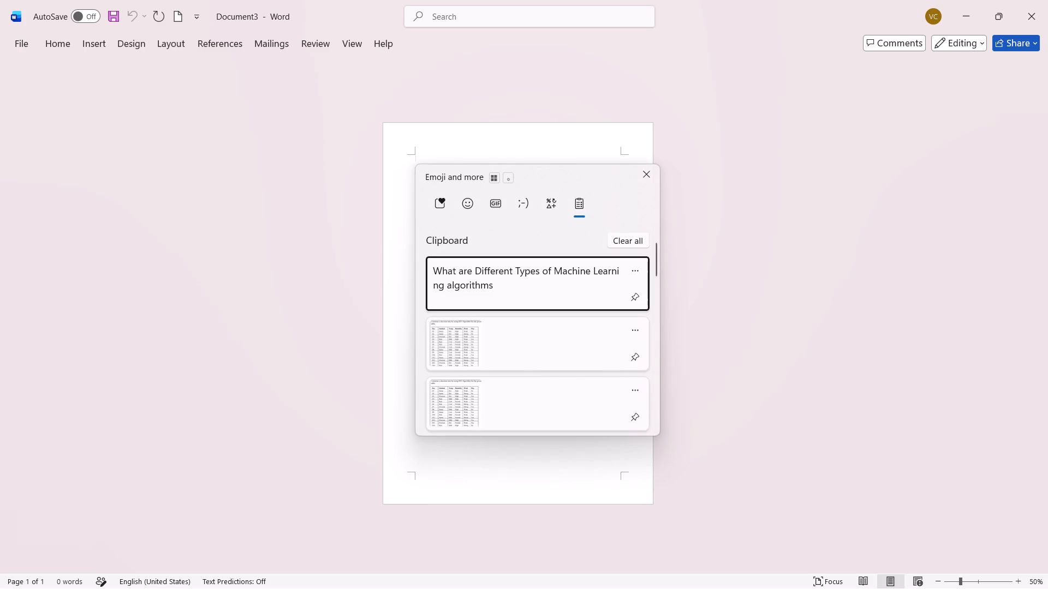
click(478, 273)
key(ctrl+v)
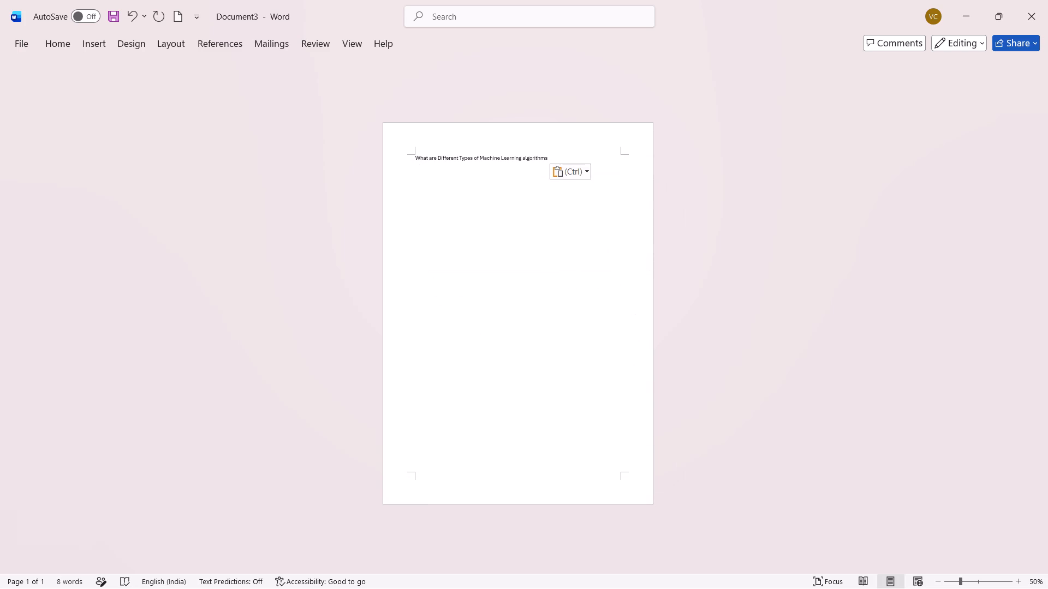
click(414, 160)
text(1.)
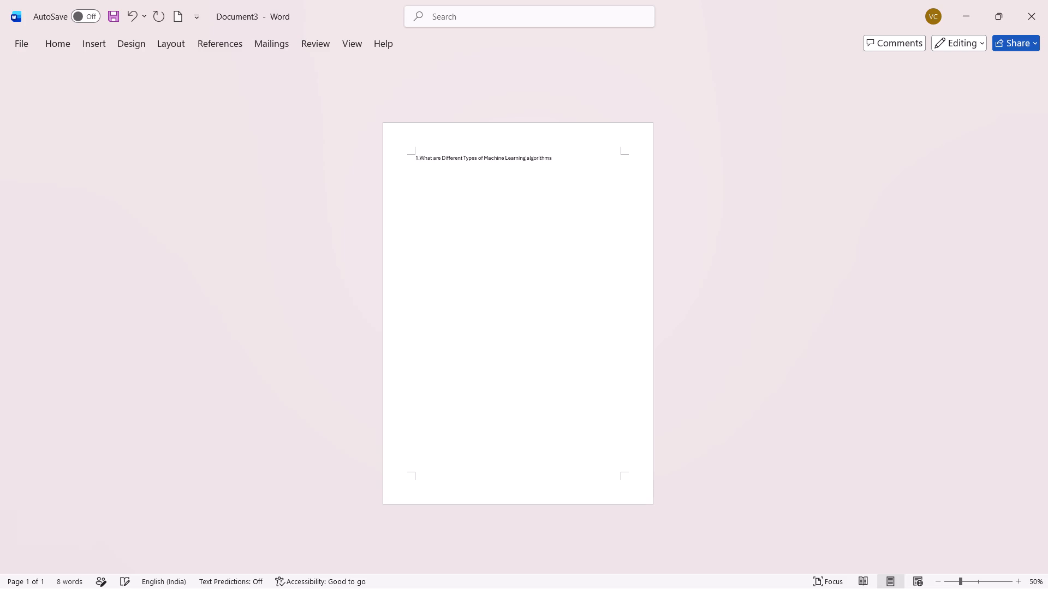
Format the whole question 1 line as bold with font size 13.
triple_click(414, 160)
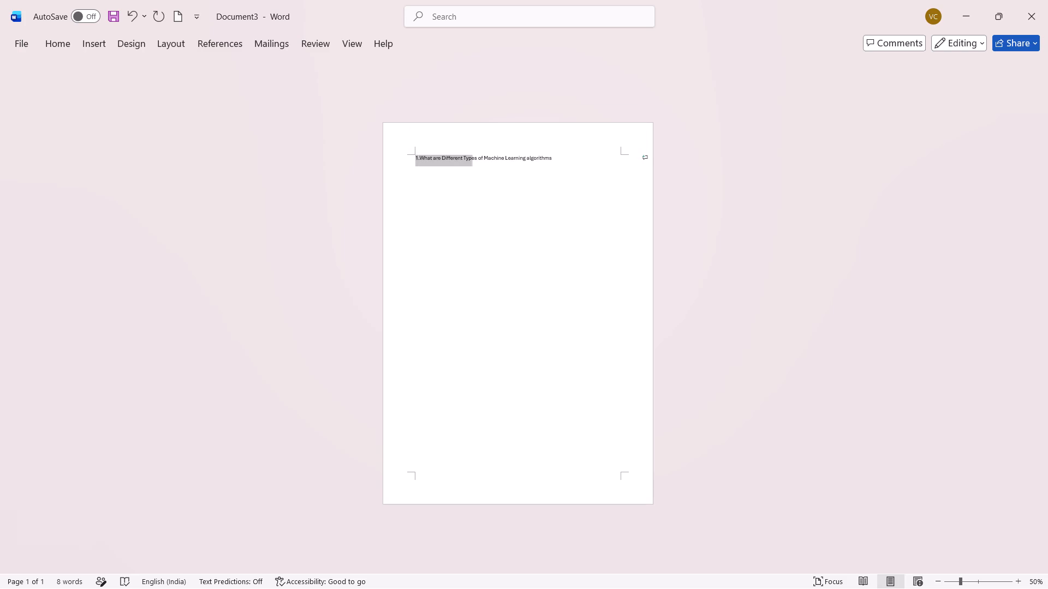
click(424, 134)
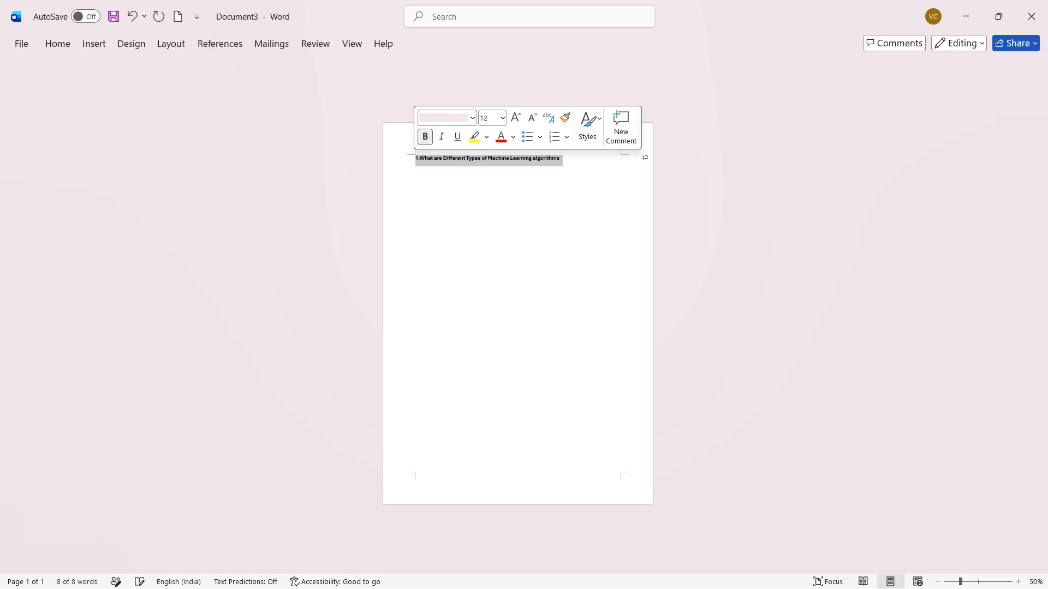
click(496, 117)
text(13)
key(Return)
click(493, 248)
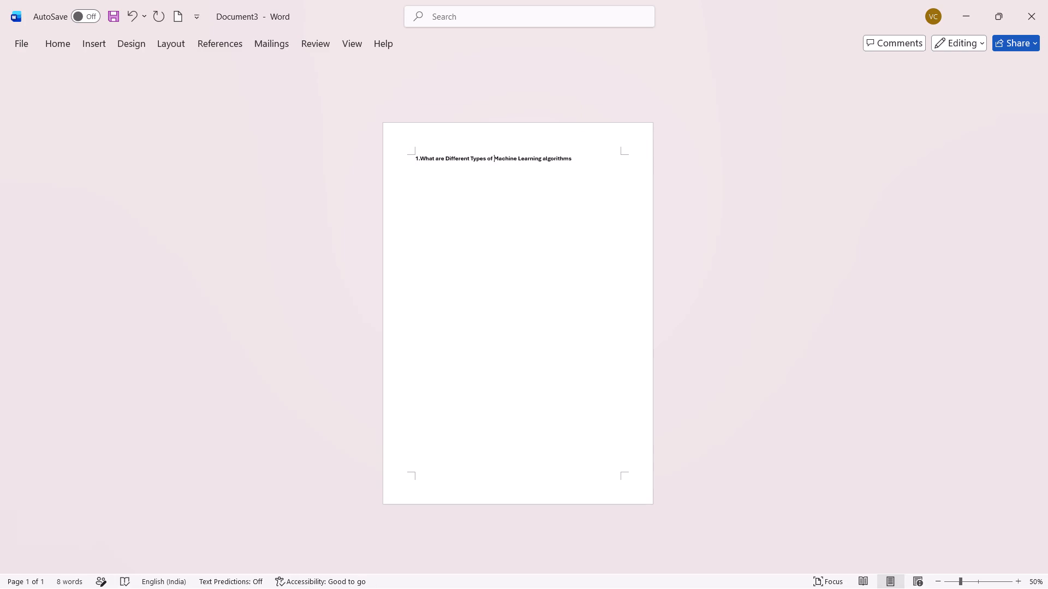
key(Up)
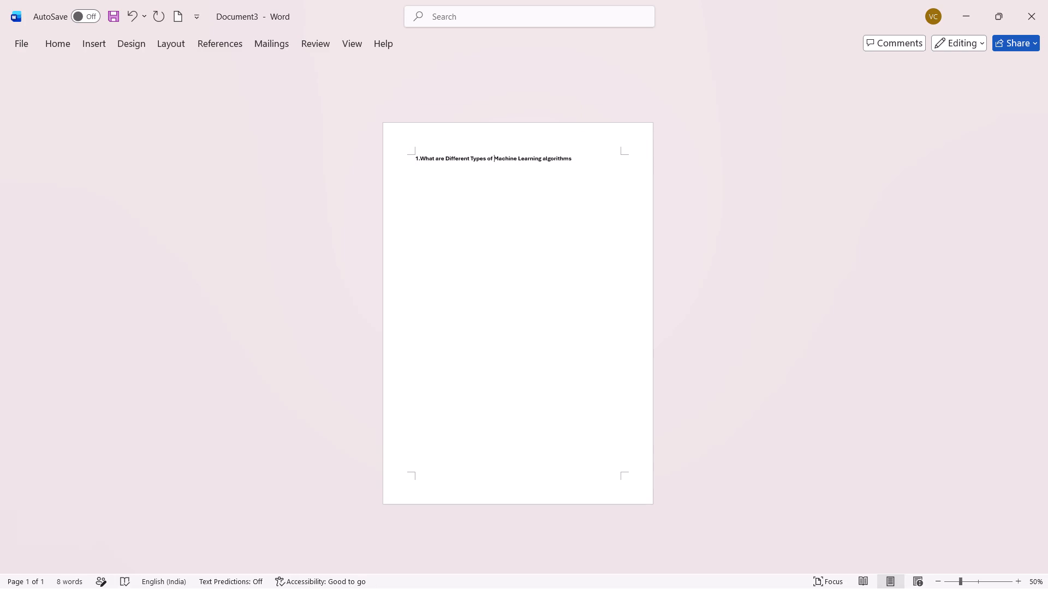
Add the heading line MODULE 1 :- above question 1.
click(411, 160)
key(Return)
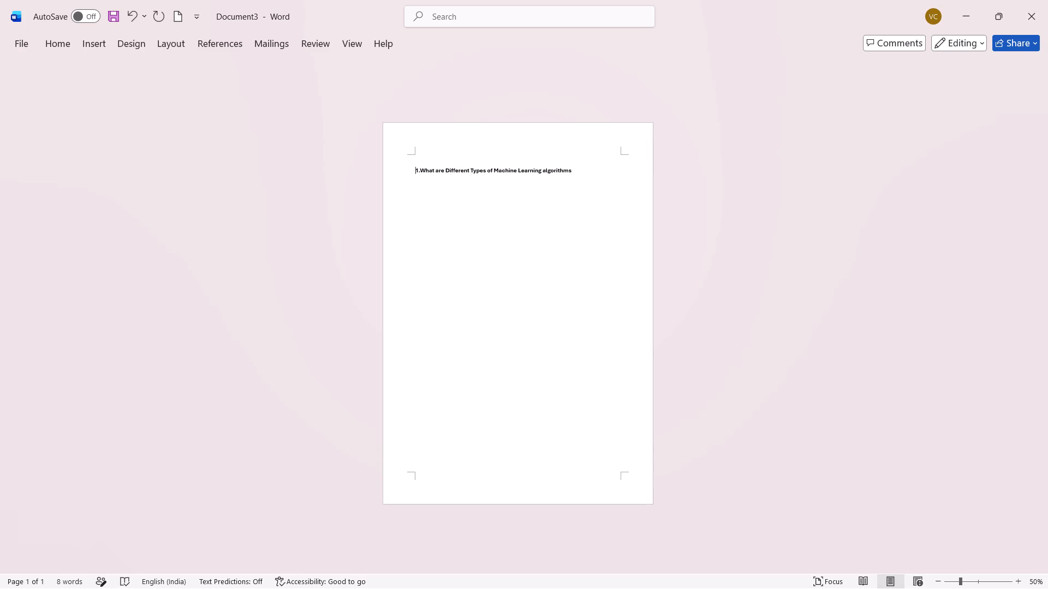
key(Up)
text(MODUK)
key(BackSpace)
text(LE1)
key(Left)
key(space)
key(Right)
key(Right)
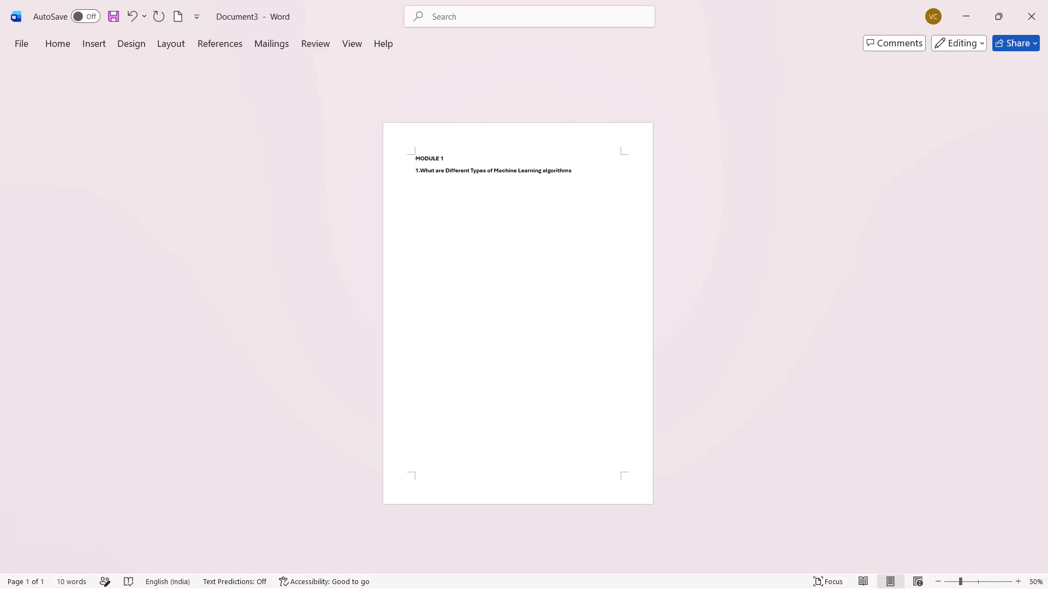
key(Left)
key(shift+colon)
key(minus)
key(Left)
key(Left)
key(space)
Add a line reading KK below question 1 and format it as non-bold with font size 12.
click(586, 168)
key(Return)
text(KK)
right_click(419, 182)
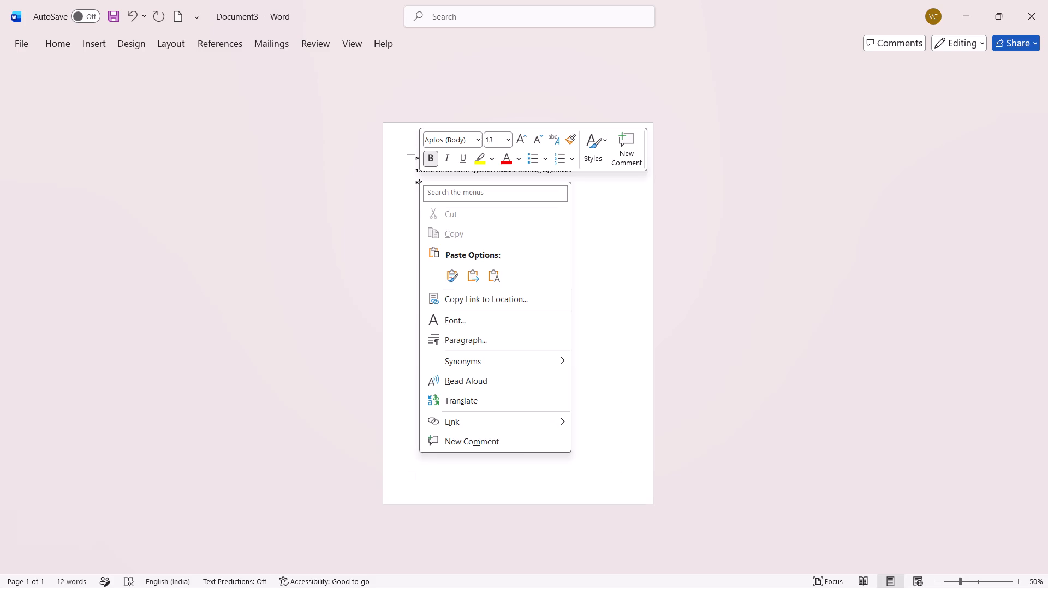
click(434, 159)
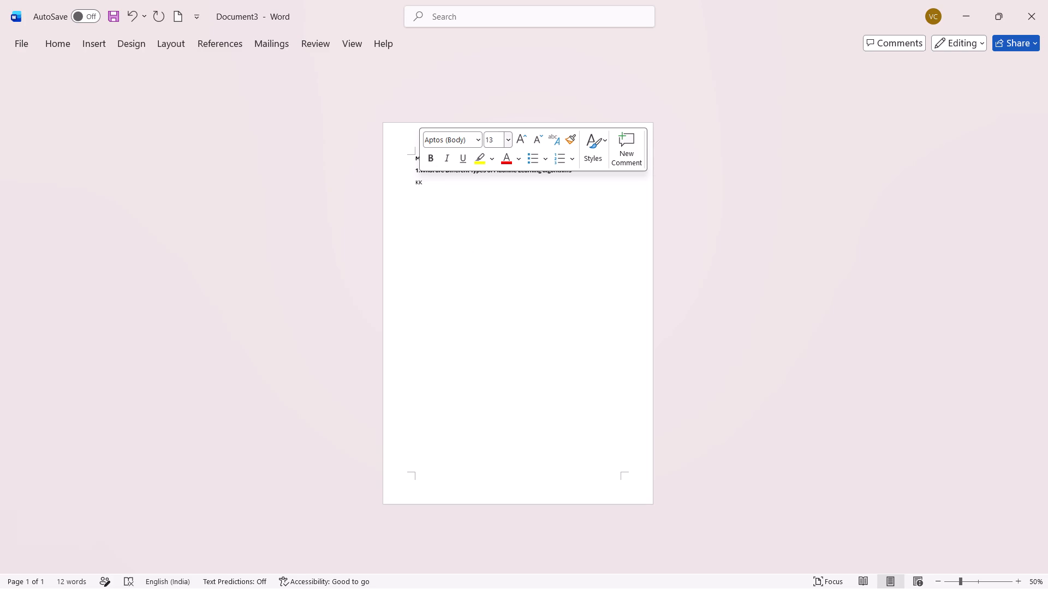
click(491, 139)
text(12)
key(Return)
click(509, 190)
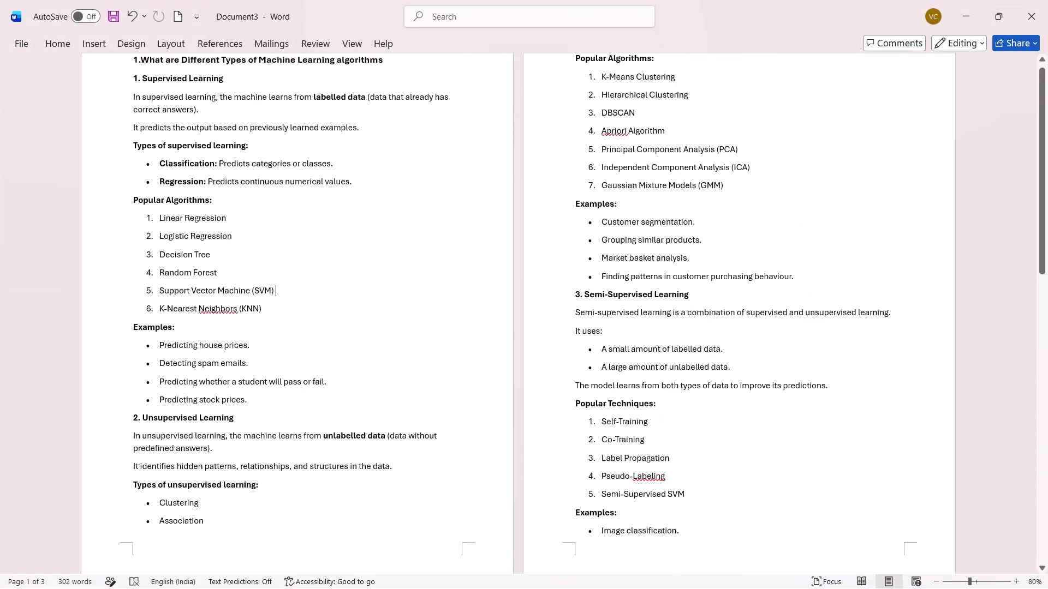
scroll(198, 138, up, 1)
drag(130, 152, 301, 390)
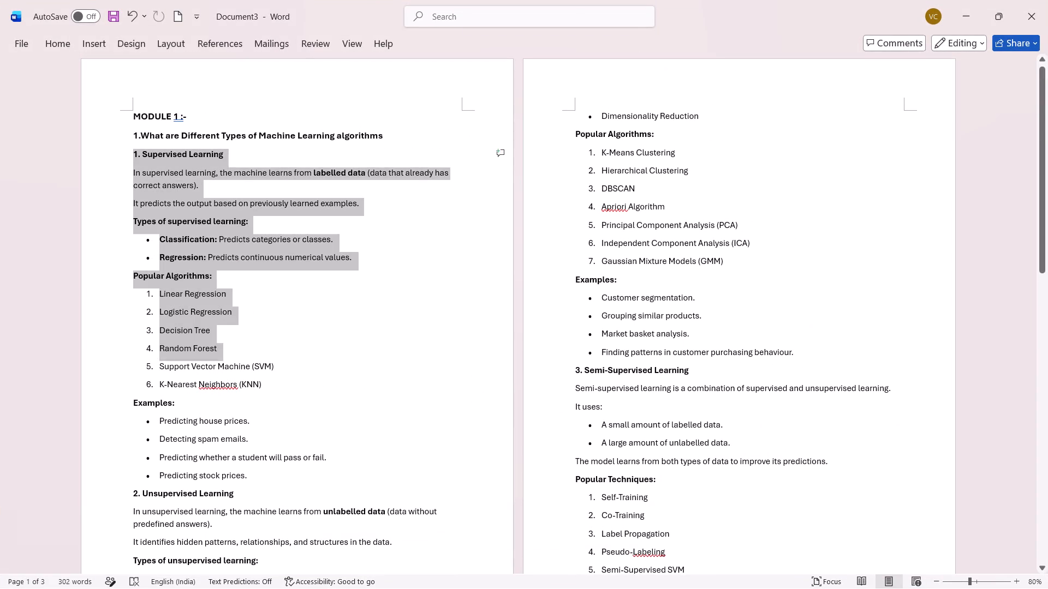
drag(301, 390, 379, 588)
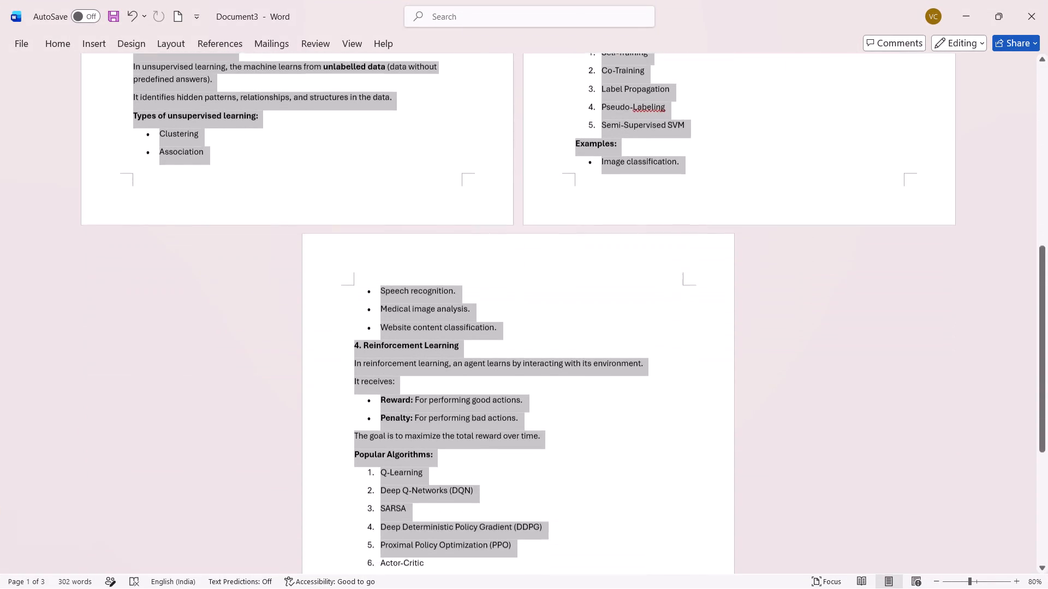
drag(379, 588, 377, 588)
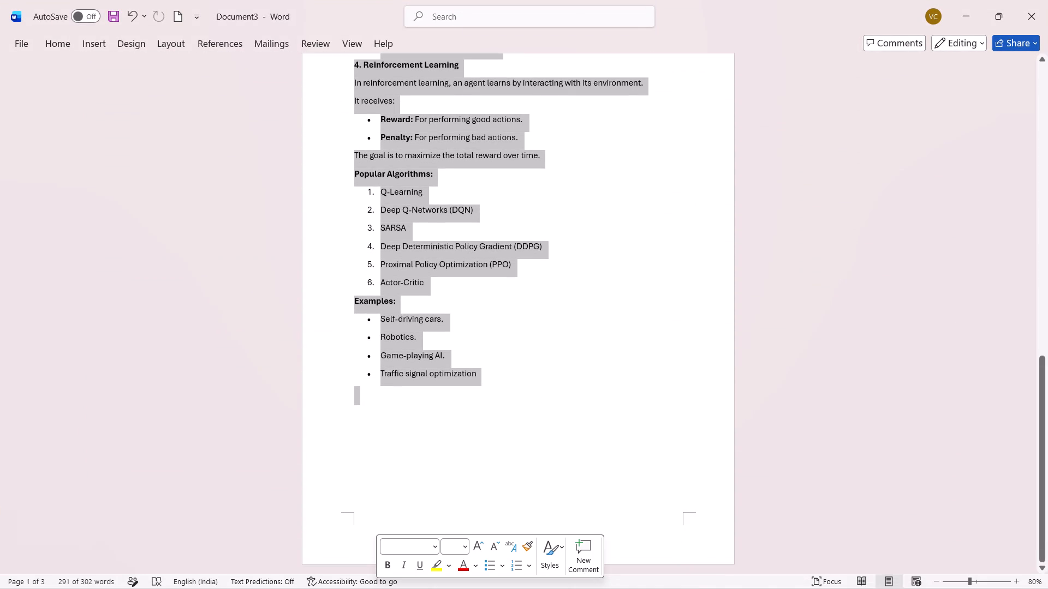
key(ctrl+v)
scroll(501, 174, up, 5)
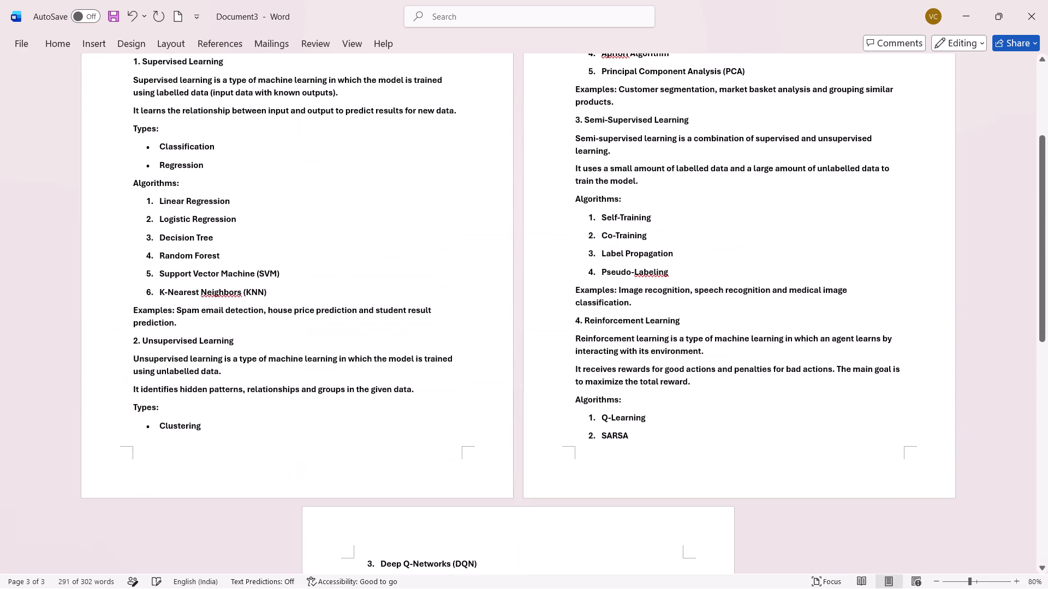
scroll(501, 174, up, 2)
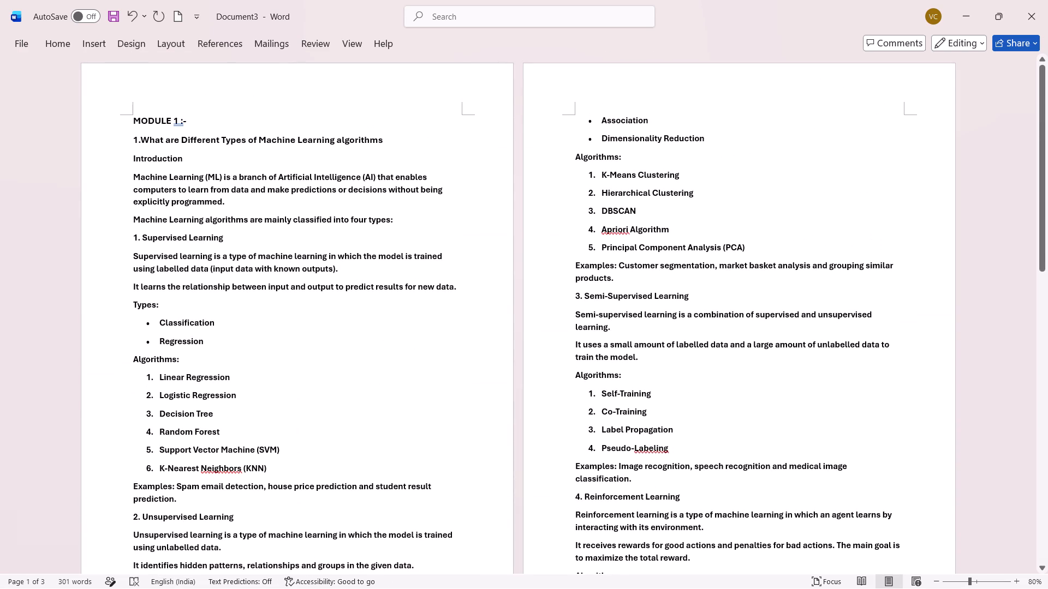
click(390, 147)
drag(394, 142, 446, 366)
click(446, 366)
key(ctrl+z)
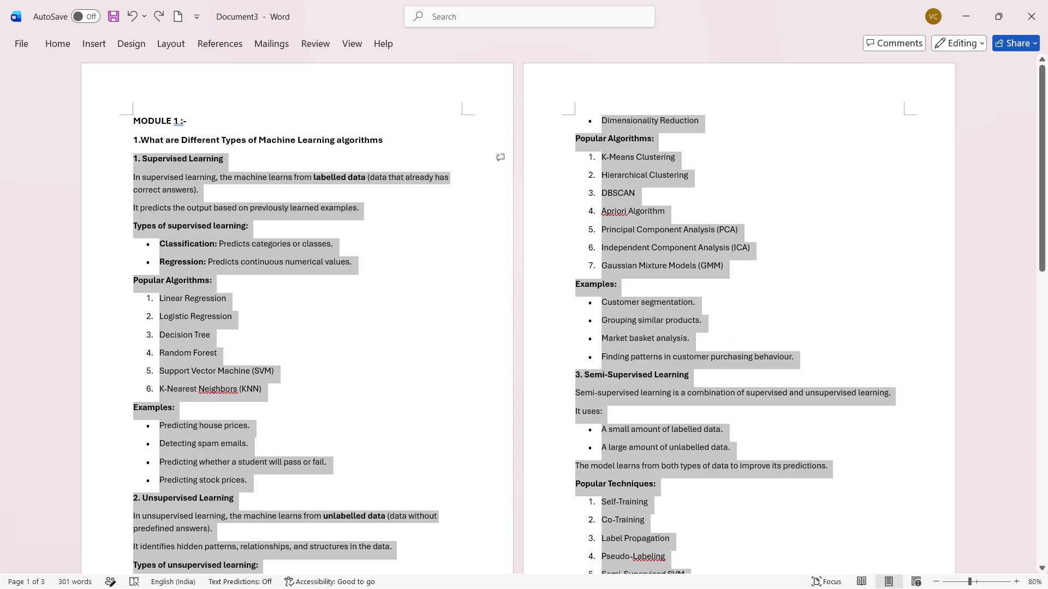
Delete the whole old answer below the question 1 heading and start a new line under the heading.
click(222, 192)
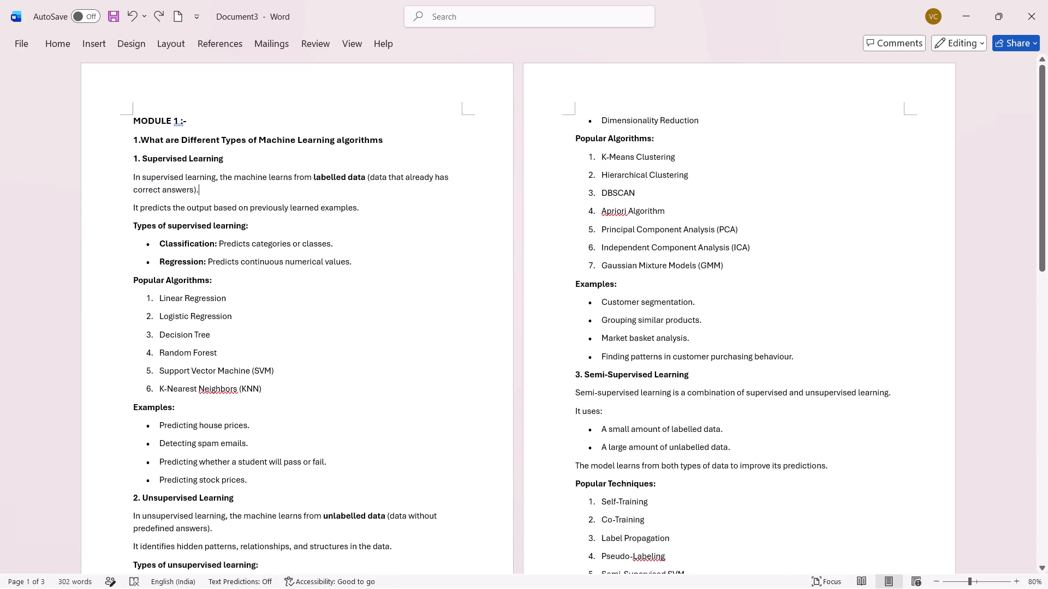
drag(391, 135, 394, 146)
drag(394, 146, 461, 579)
key(BackSpace)
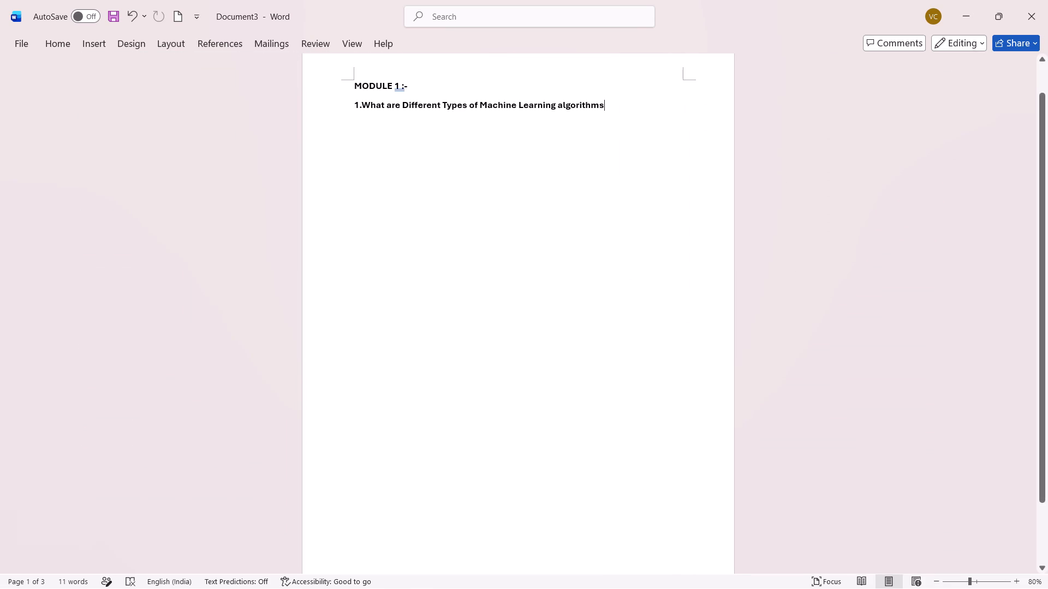
key(Return)
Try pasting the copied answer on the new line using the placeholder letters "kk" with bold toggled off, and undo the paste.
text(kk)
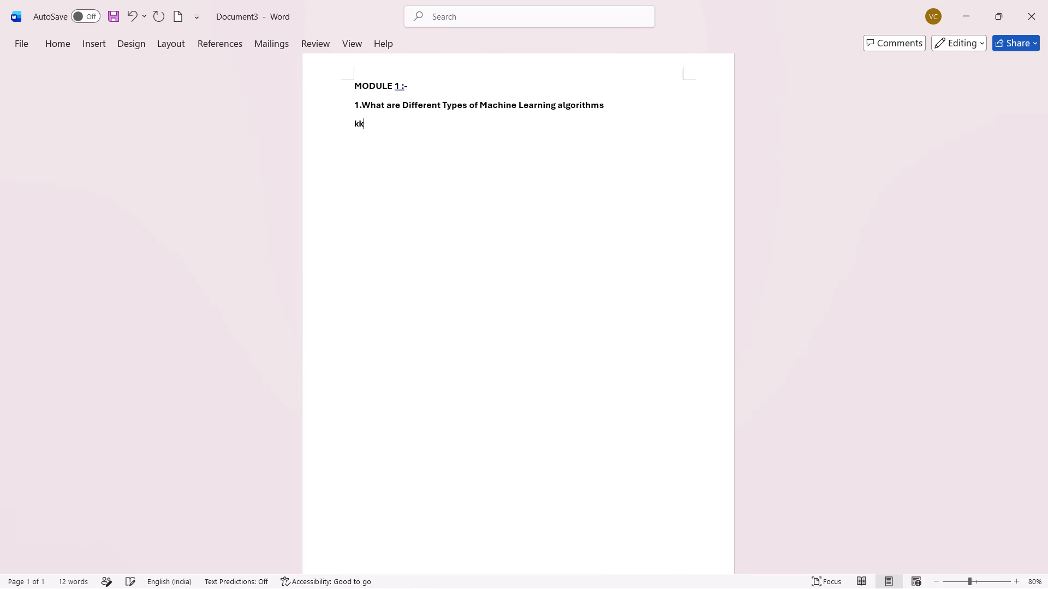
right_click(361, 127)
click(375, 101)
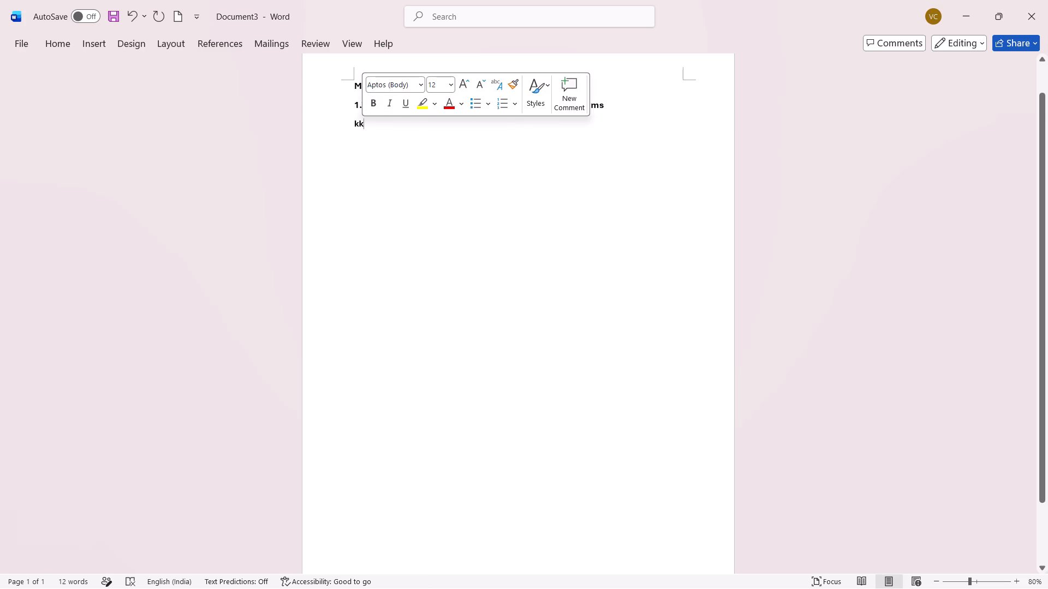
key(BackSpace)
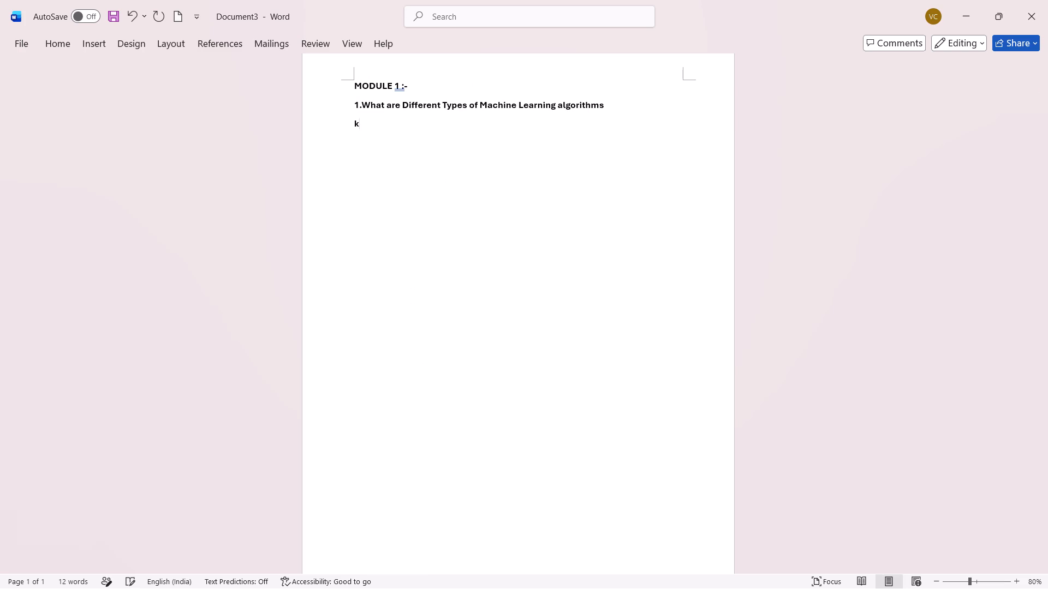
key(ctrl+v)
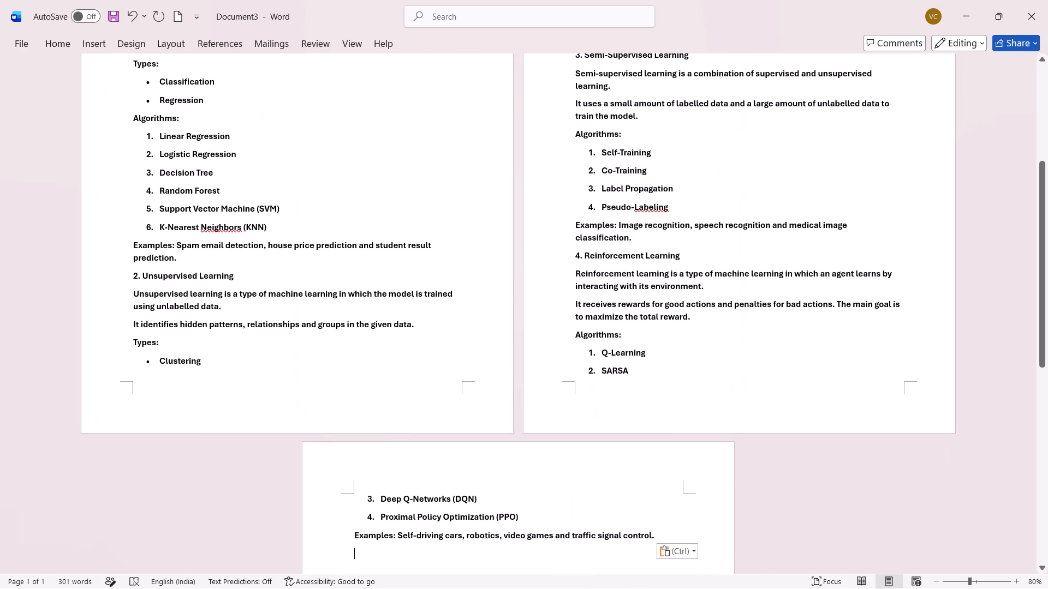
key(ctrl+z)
Turn off bold on the line below question 1, add the placeholder letters "jj", and paste the copied 8-mark answer after them.
scroll(384, 122, up, 1)
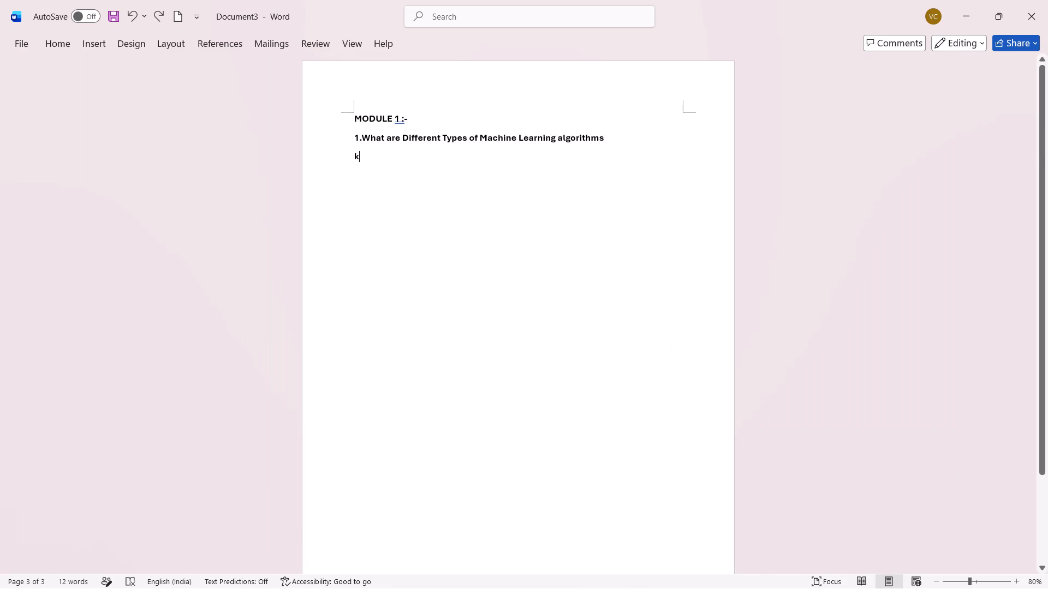
right_click(361, 162)
click(375, 141)
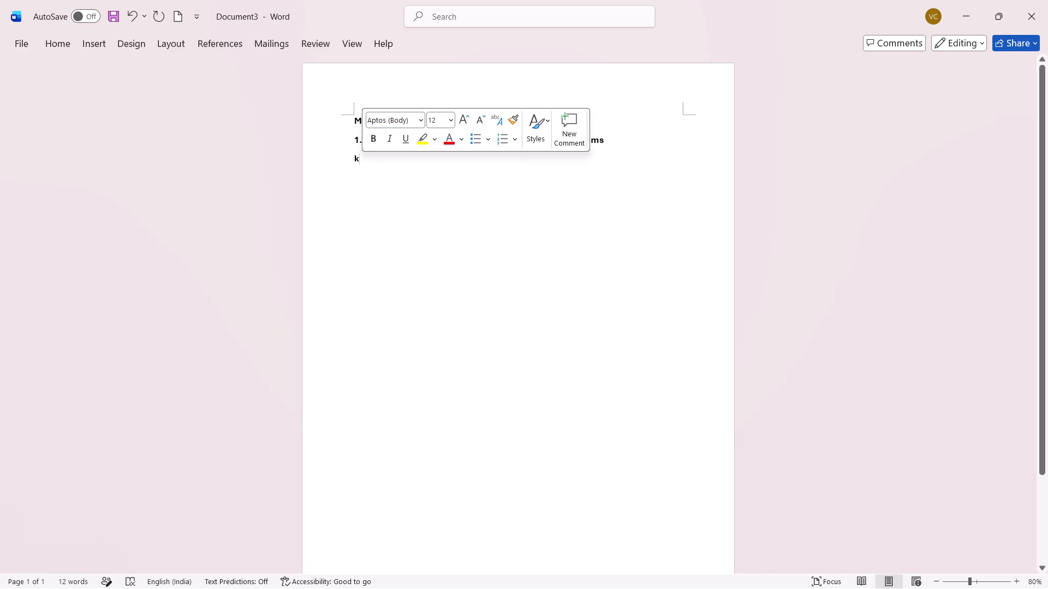
text(jj)
key(ctrl+v)
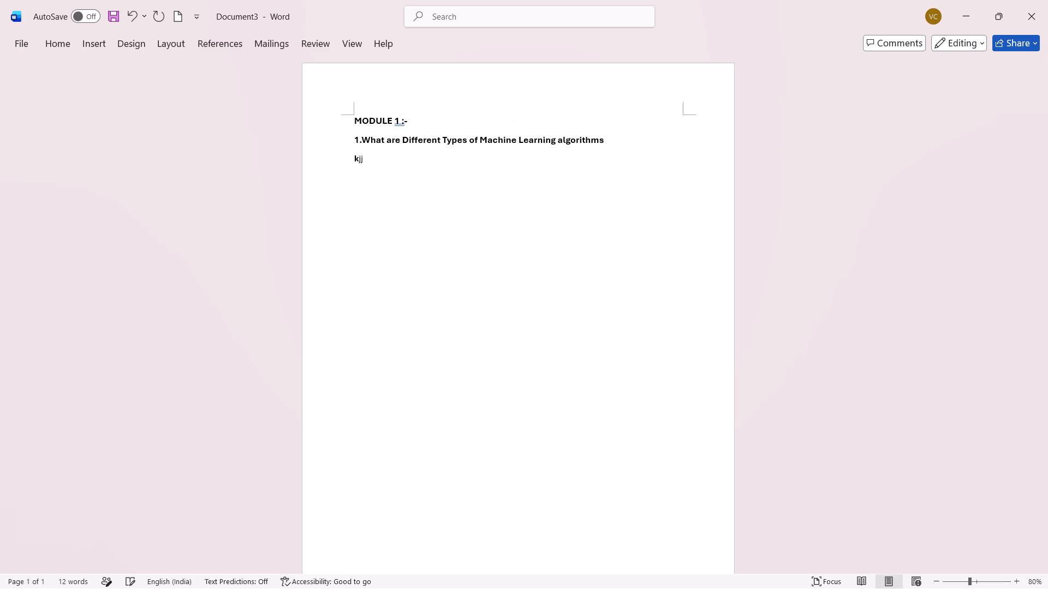
scroll(380, 159, up, 5)
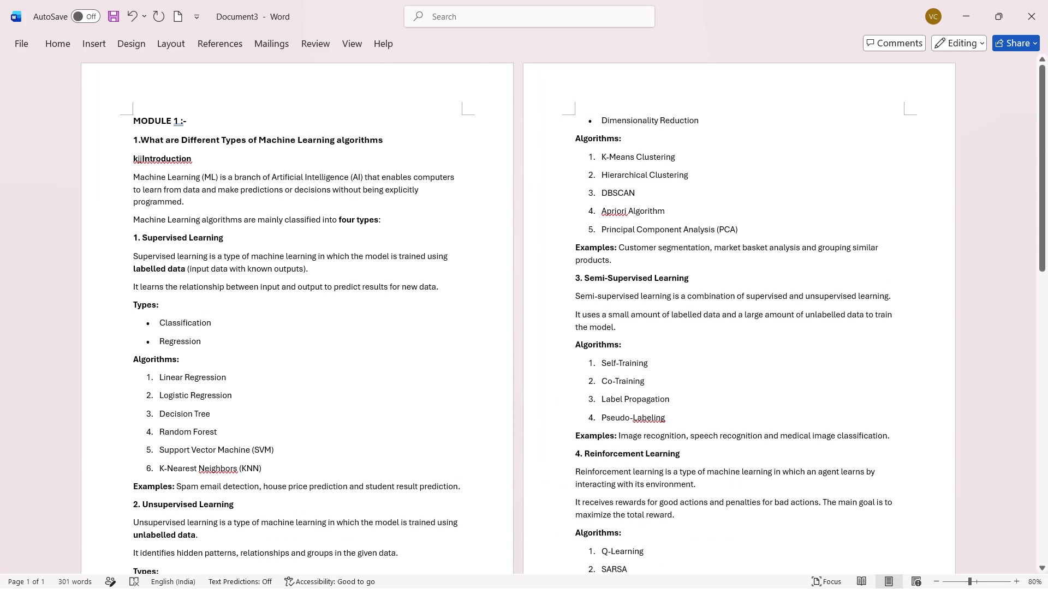
Delete the placeholder letters and the Introduction heading so the overview paragraph directly follows the question 1 heading.
click(139, 156)
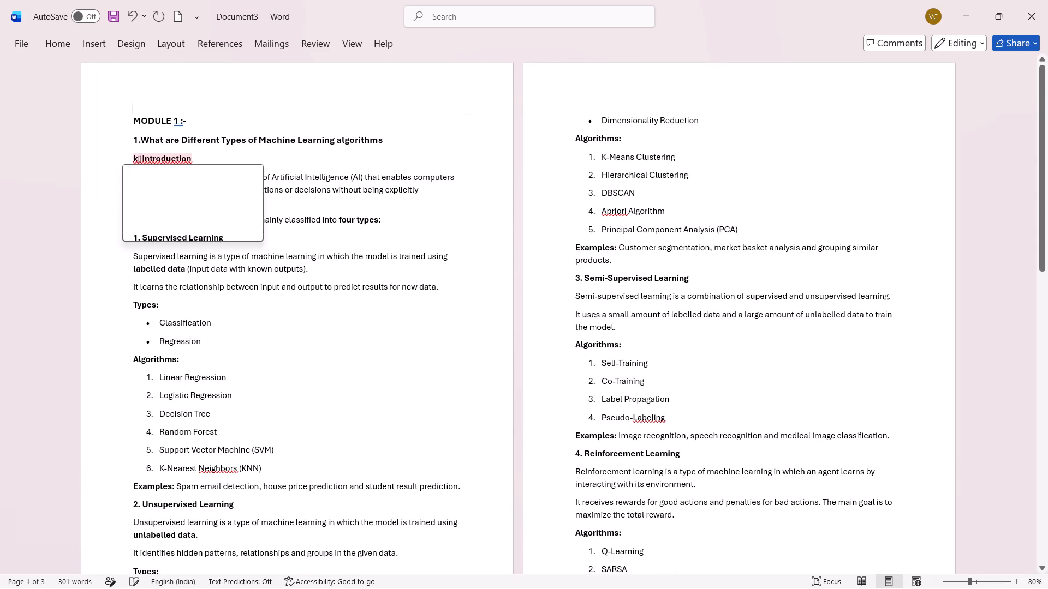
key(BackSpace)
key(BackSpace)
key(BackSpace)
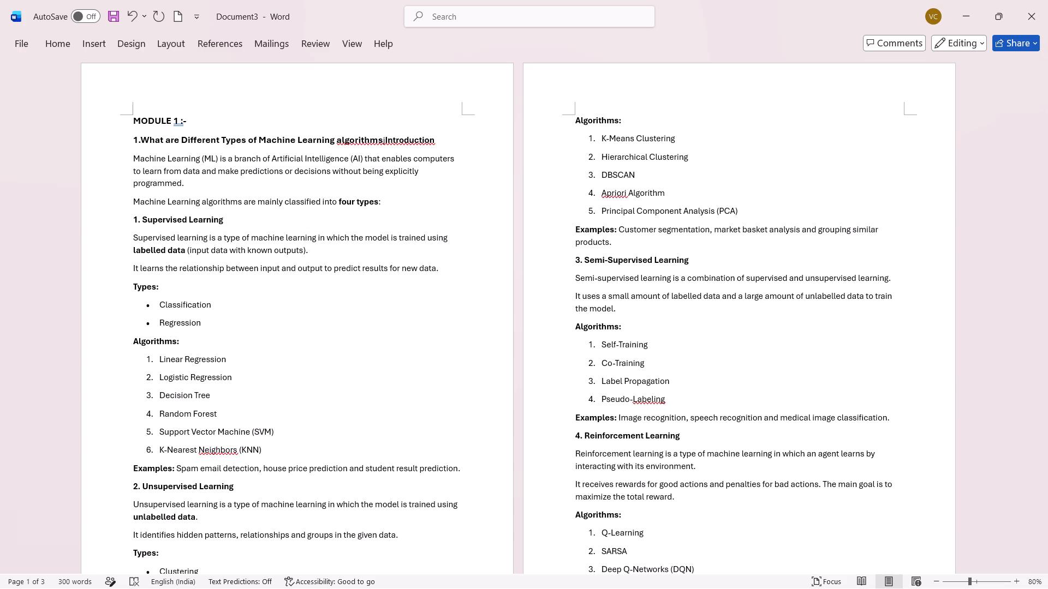
key(Right)
key(Right)
key(Right)
key(Right)
key(Right)
key(Right)
key(Right)
key(Right)
key(Right)
key(Right)
key(Right)
key(Right)
key(Right)
key(Right)
key(Left)
key(BackSpace)
key(BackSpace)
key(BackSpace)
key(BackSpace)
key(BackSpace)
key(BackSpace)
key(BackSpace)
key(BackSpace)
key(BackSpace)
key(BackSpace)
key(BackSpace)
key(BackSpace)
key(BackSpace)
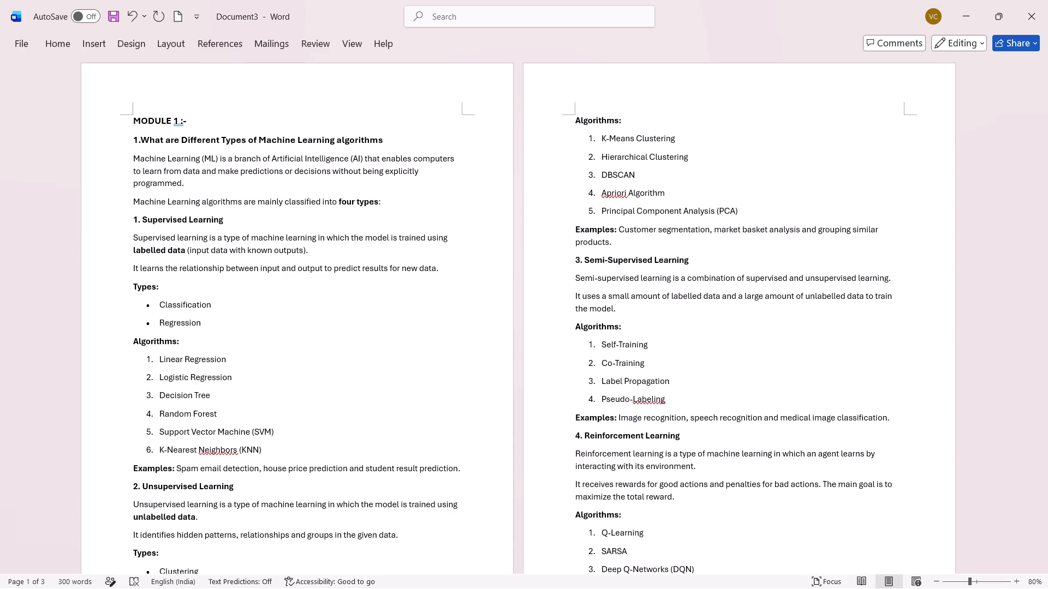
Remove the blank third page by deleting the empty paragraph after the Reinforcement Learning examples.
scroll(225, 326, down, 2)
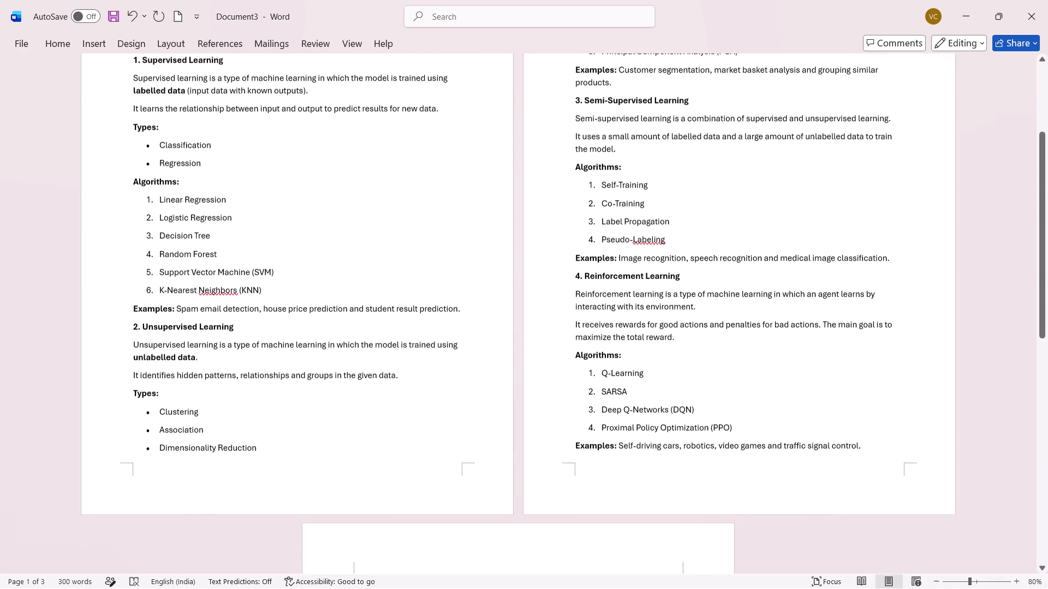
scroll(225, 326, down, 4)
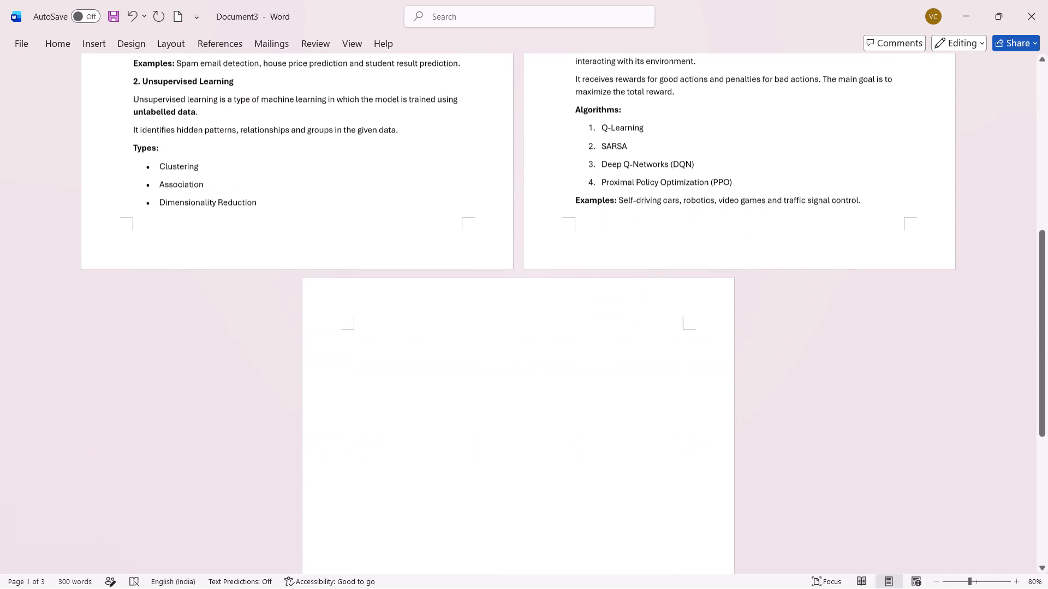
click(402, 425)
key(BackSpace)
key(BackSpace)
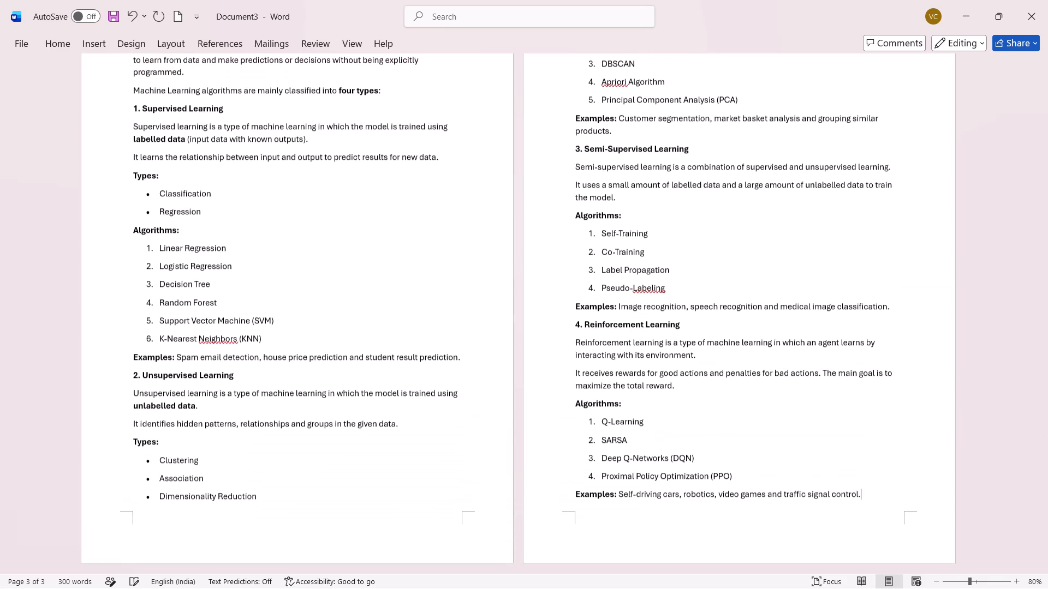
Set the line spacing to 1.0 for all text from MODULE 1 through the final Reinforcement Learning examples line.
scroll(402, 425, up, 2)
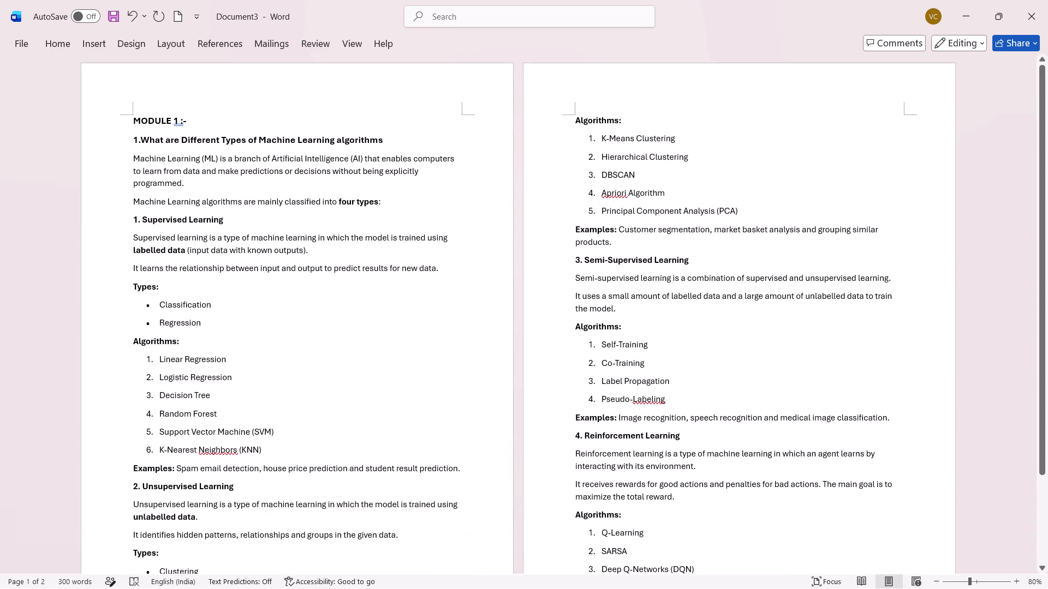
drag(135, 117, 735, 588)
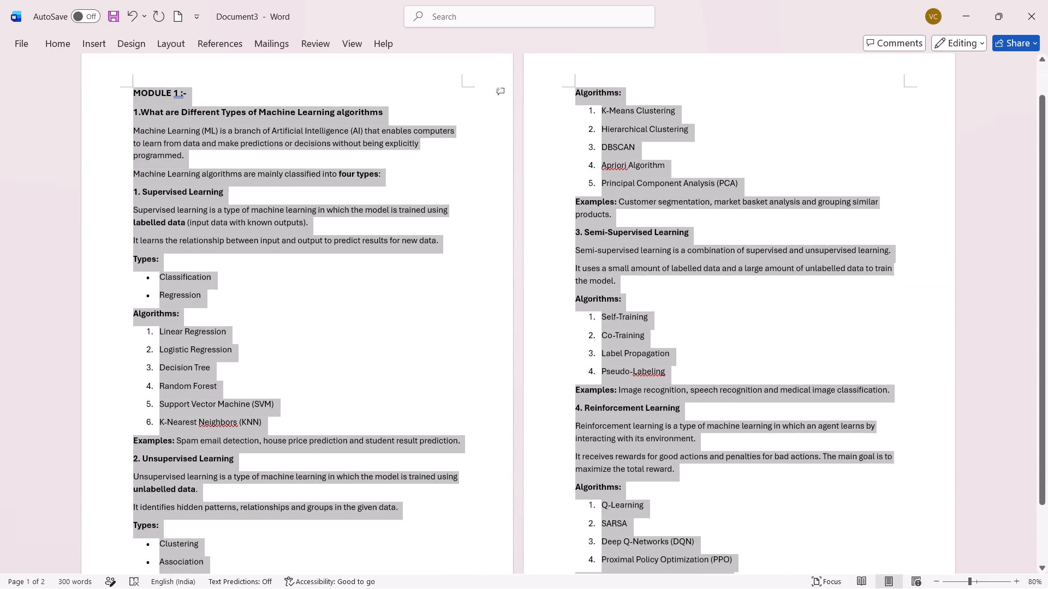
drag(735, 588, 725, 581)
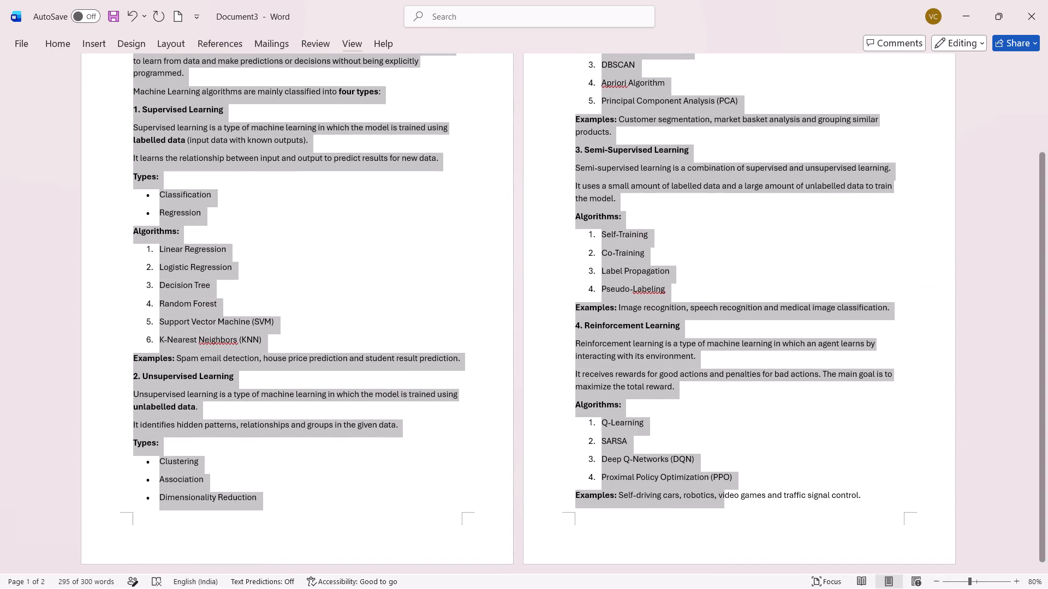
click(69, 44)
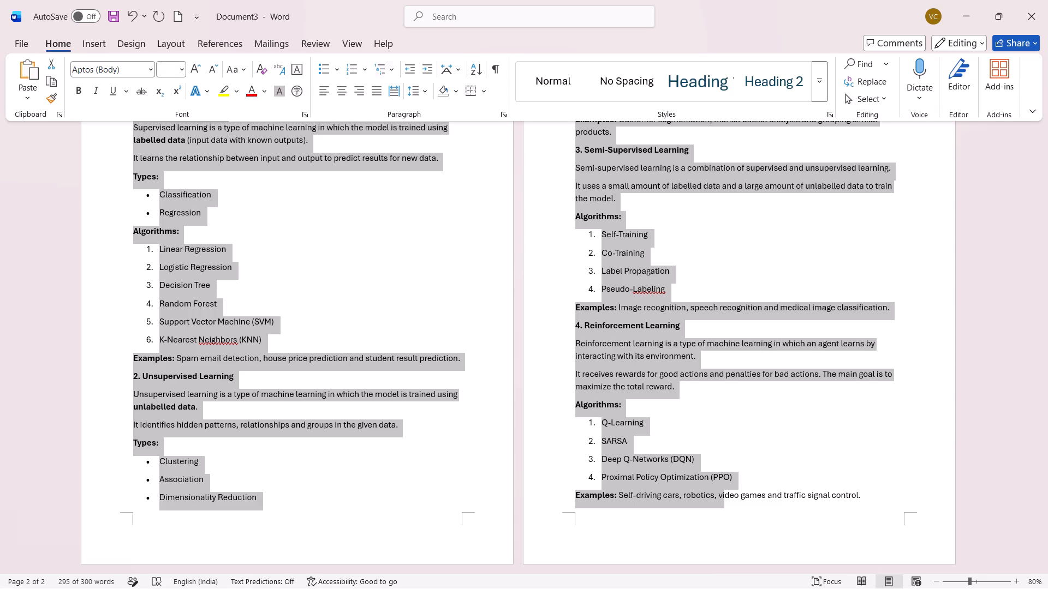
click(423, 91)
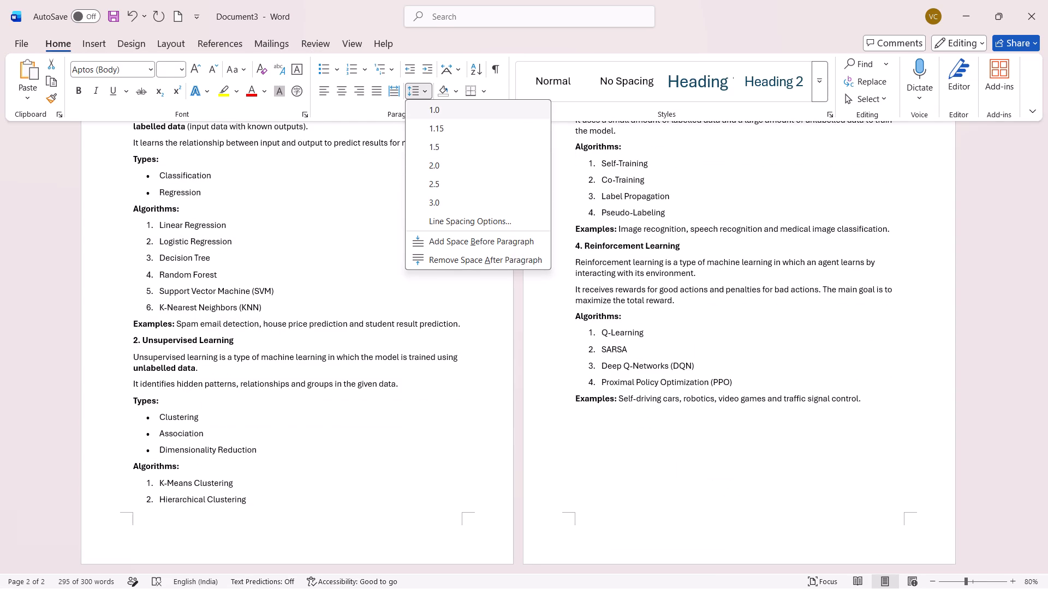
click(444, 113)
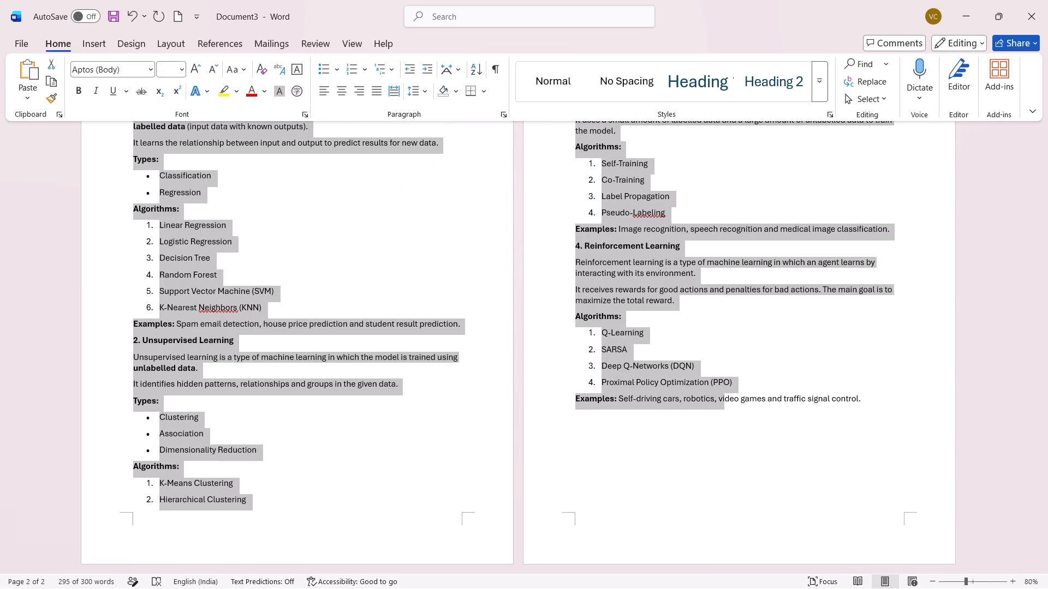
click(527, 296)
click(742, 423)
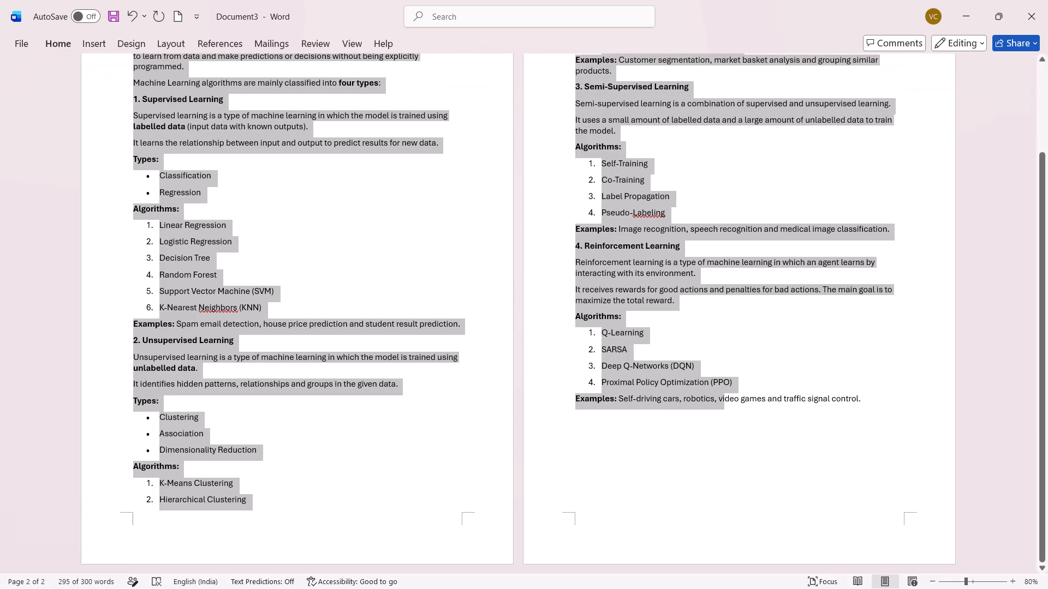
scroll(742, 423, up, 5)
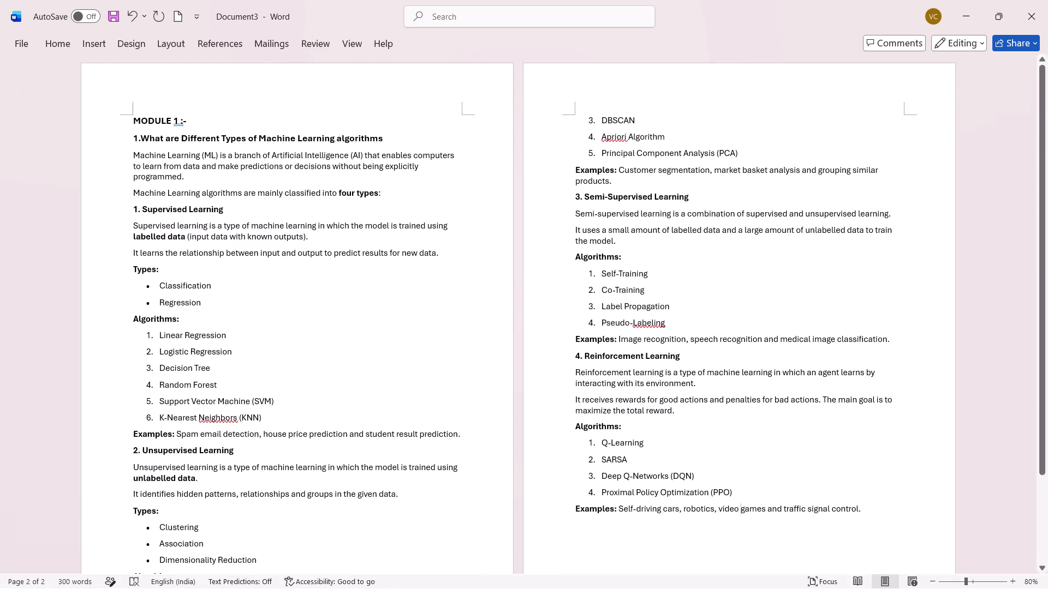
scroll(742, 423, down, 2)
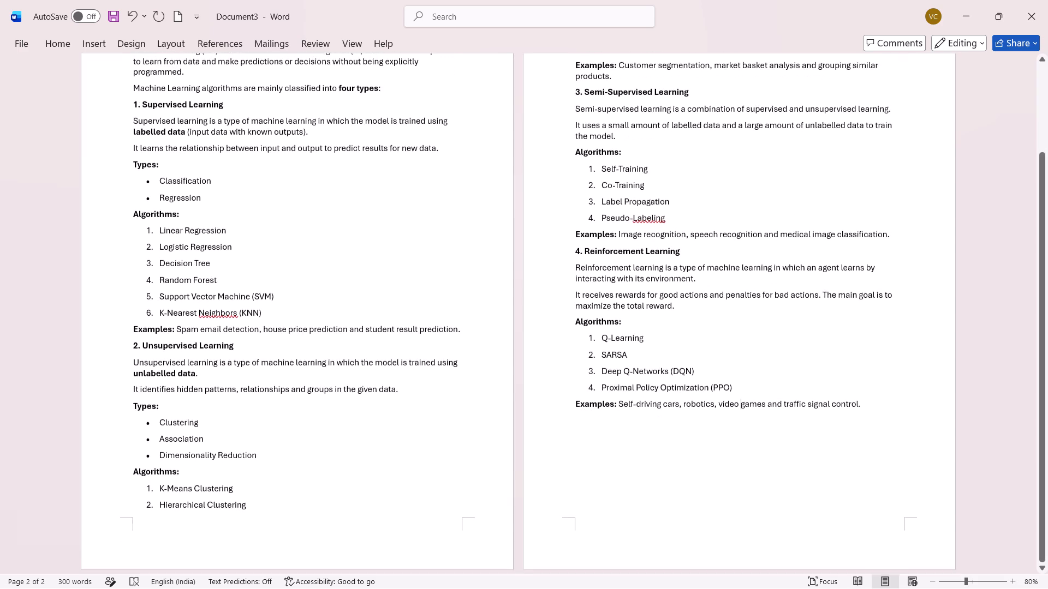
click(873, 404)
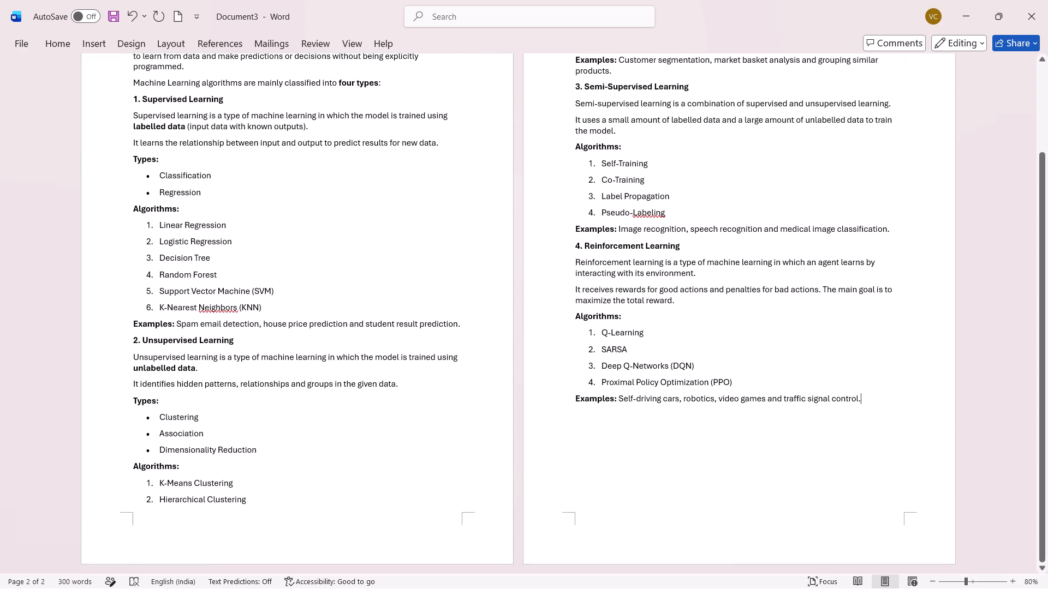
key(Return)
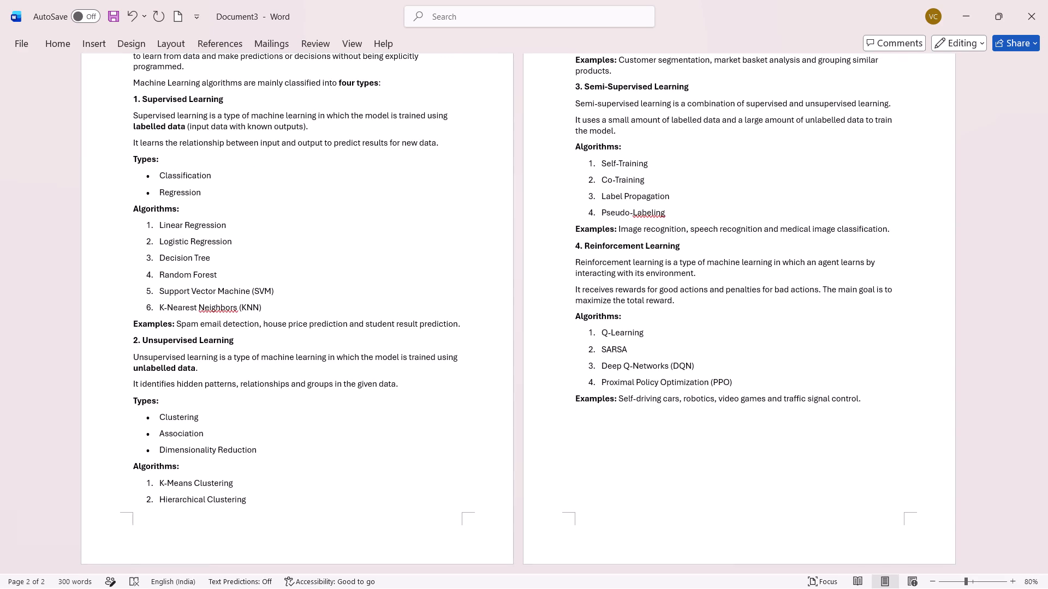
key(BackSpace)
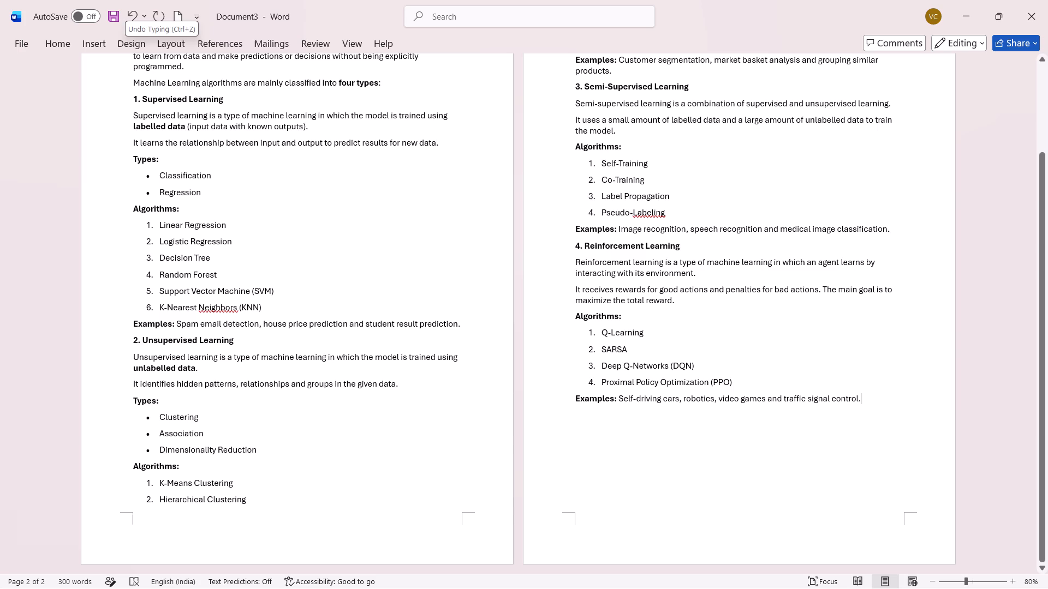
scroll(849, 468, down, 2)
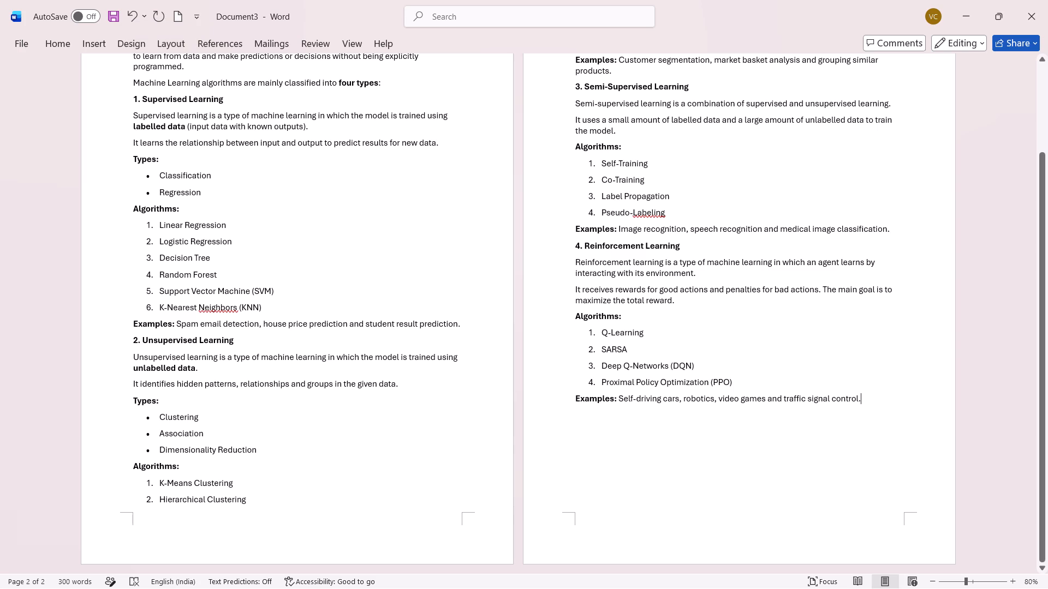
click(80, 47)
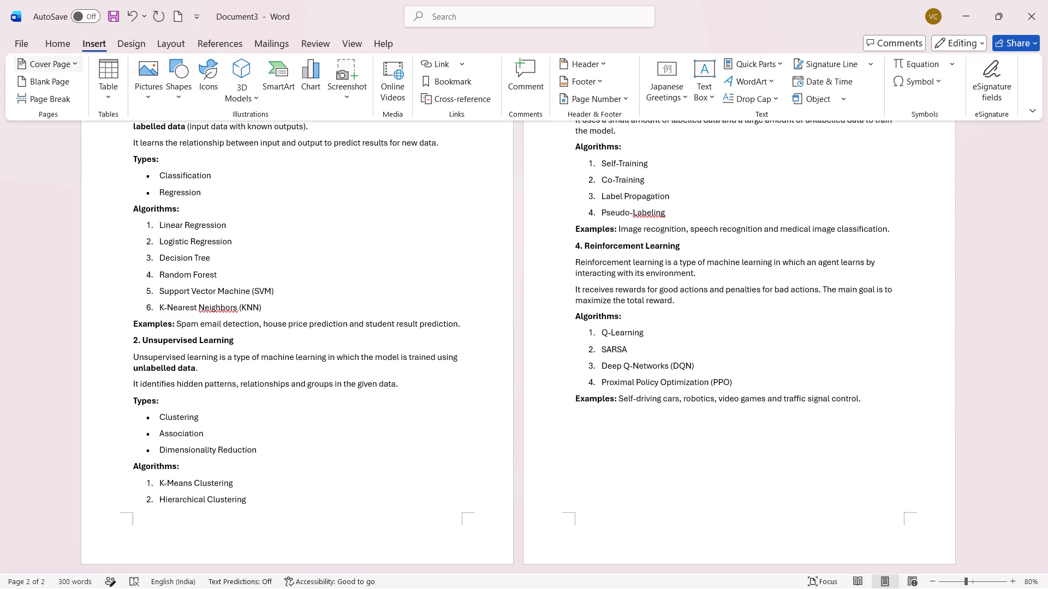
click(47, 83)
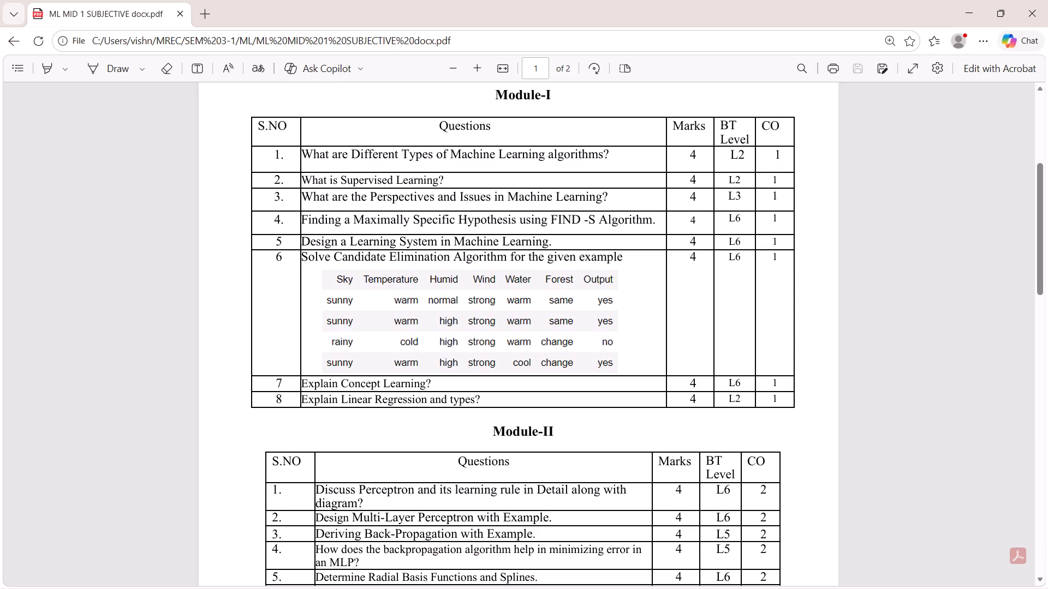
scroll(548, 336, down, 3)
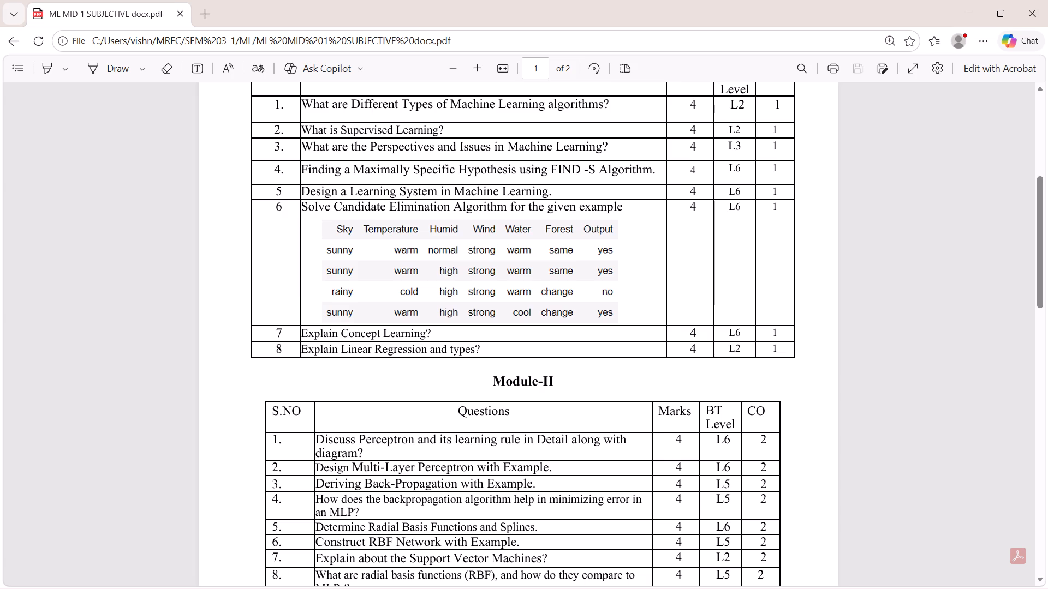
scroll(511, 293, up, 1)
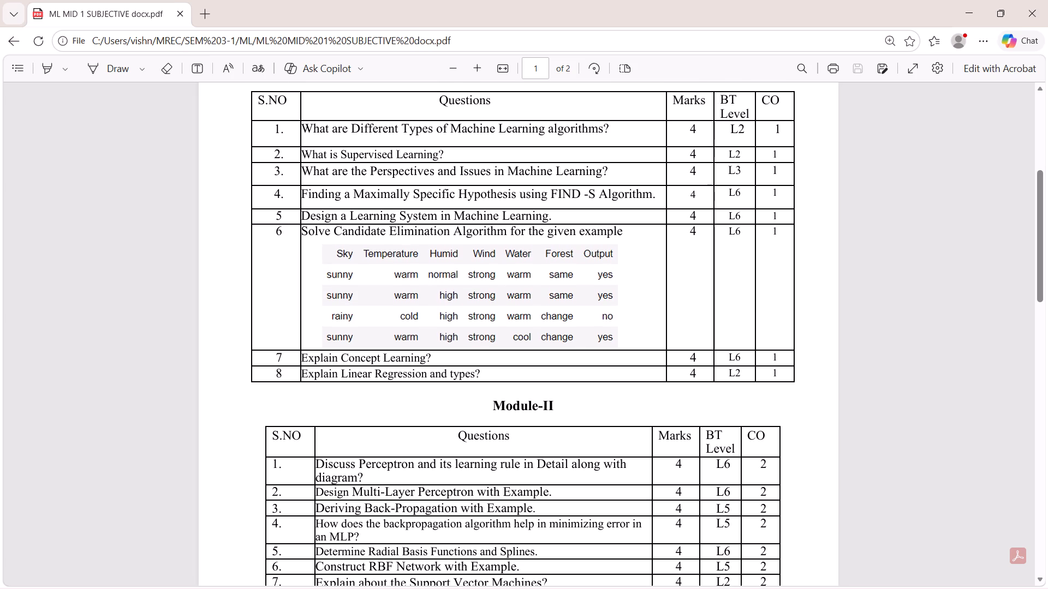
drag(350, 215, 549, 216)
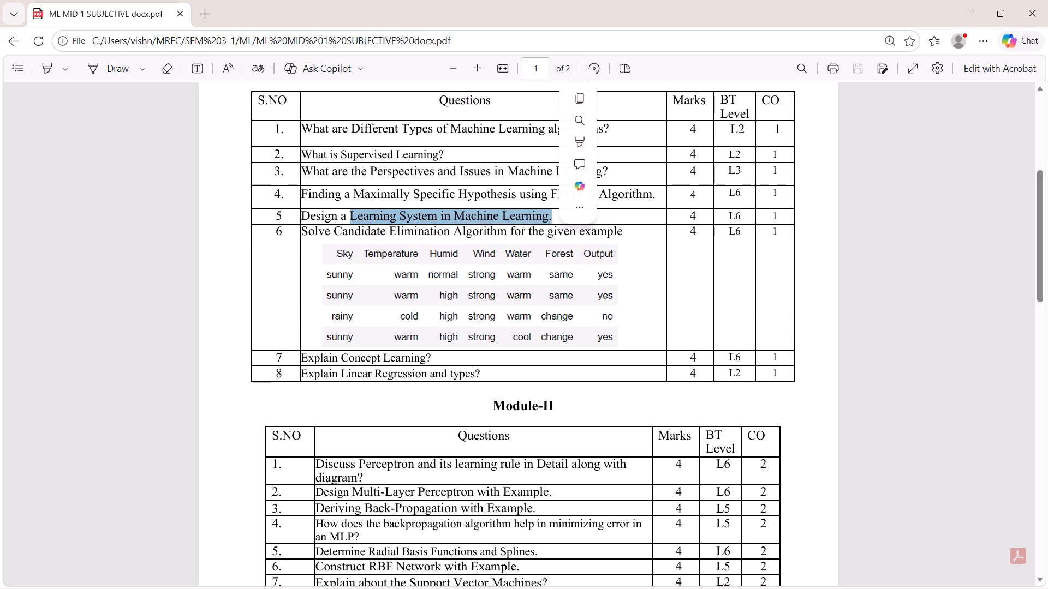
right_click(541, 215)
click(580, 290)
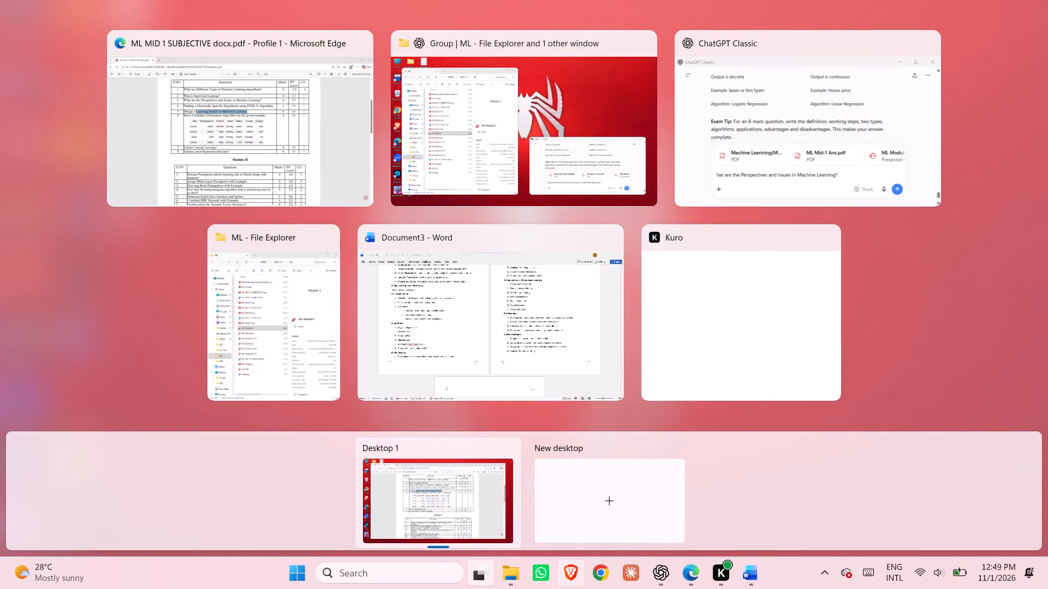
Switch to Google Chrome and search Google for the copied phrase "Learning System in Machine Learning.".
click(595, 570)
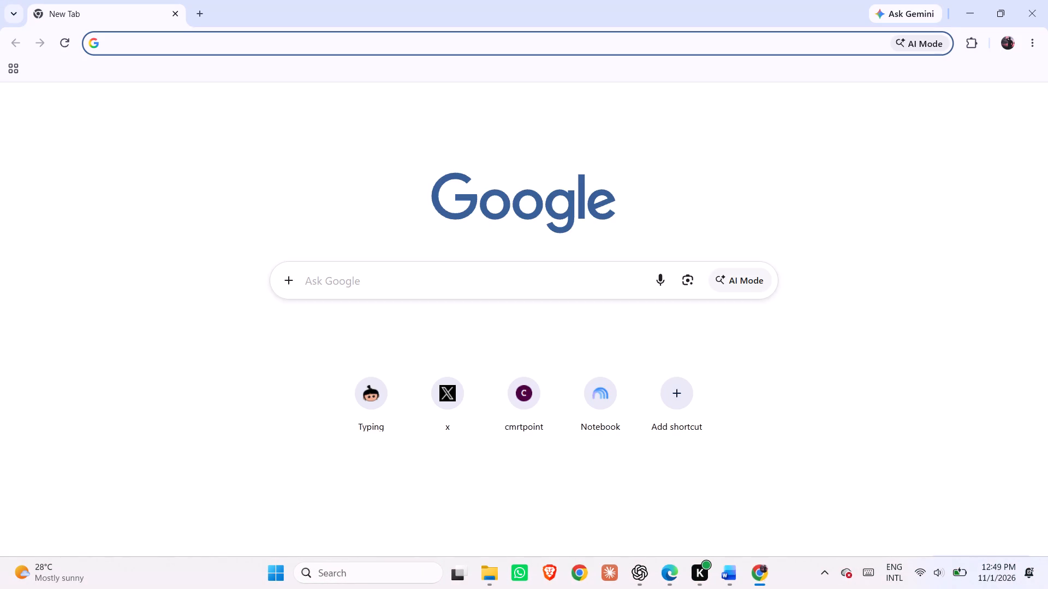
click(591, 43)
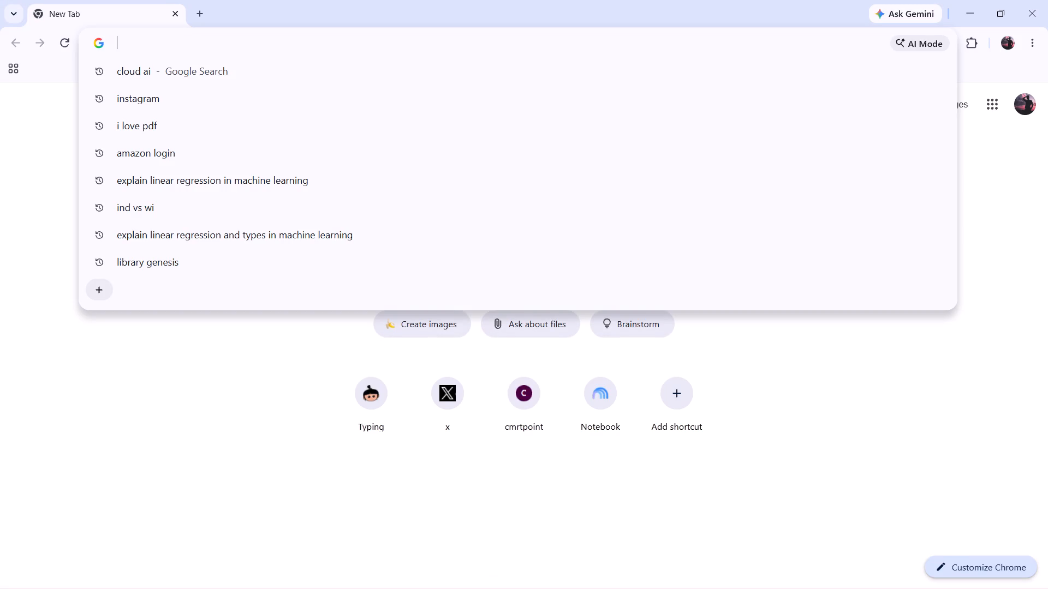
key(ctrl+v)
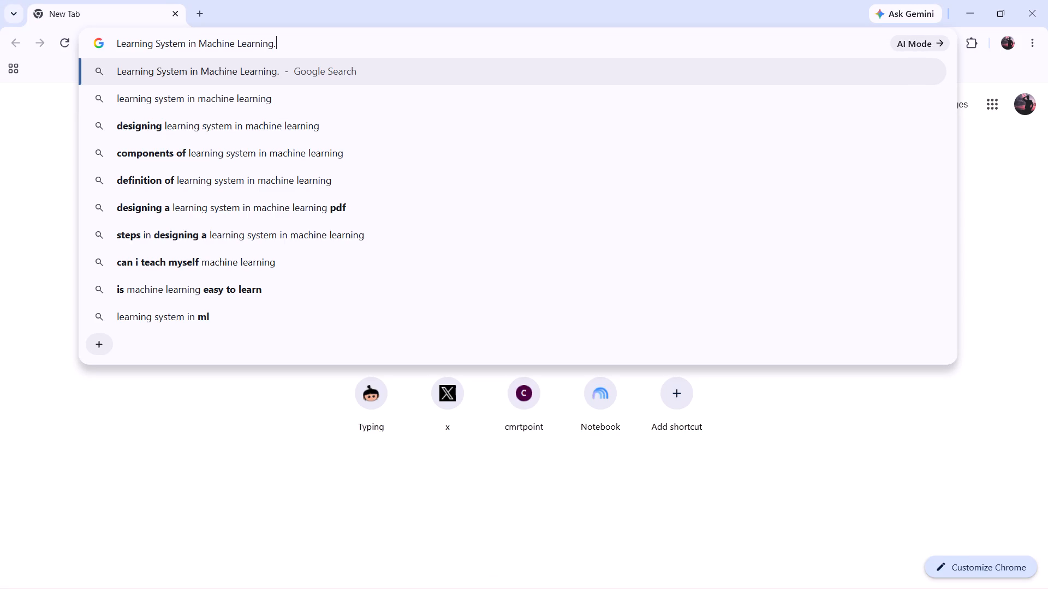
key(Return)
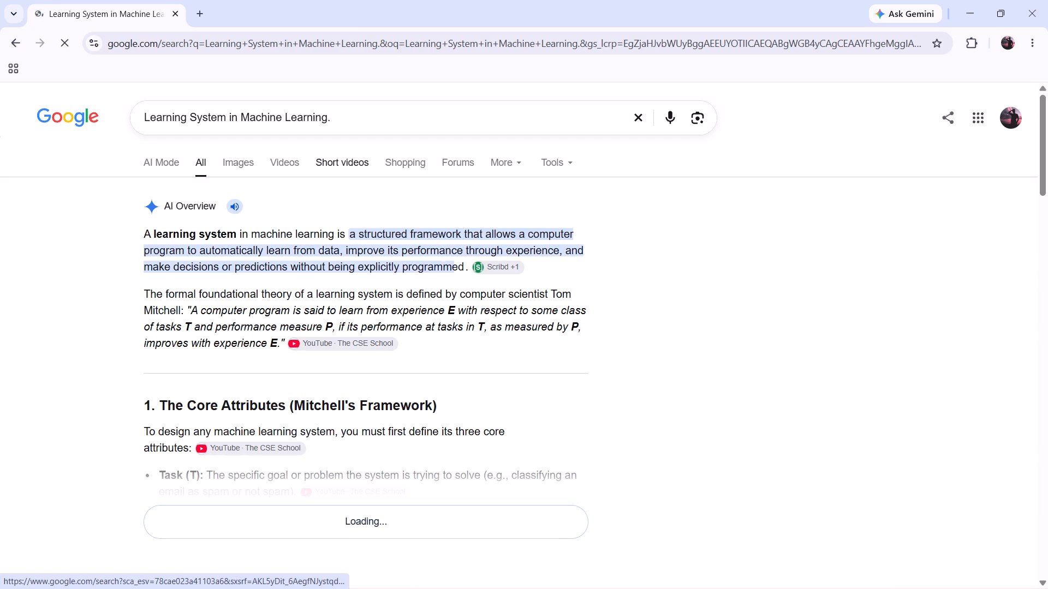
Examine the image results, AI Overview and web results for material on designing a learning system.
click(239, 167)
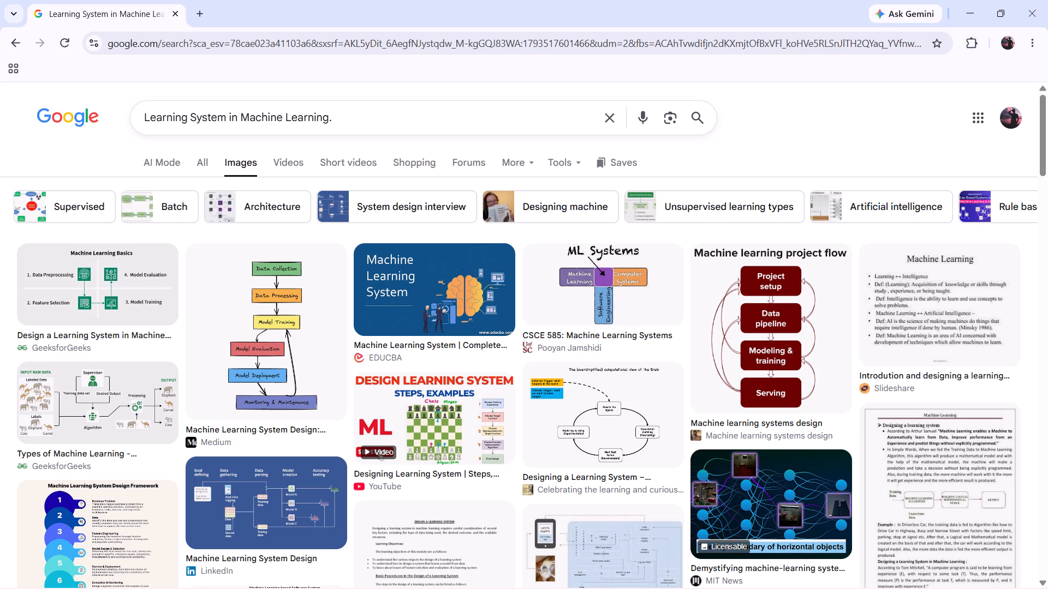
click(211, 161)
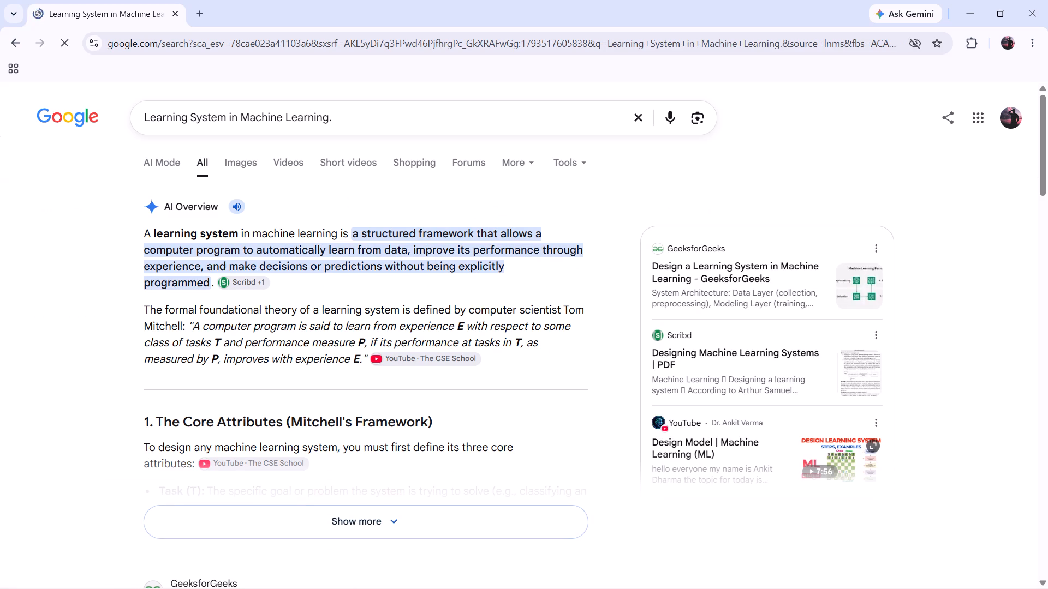
scroll(297, 271, down, 4)
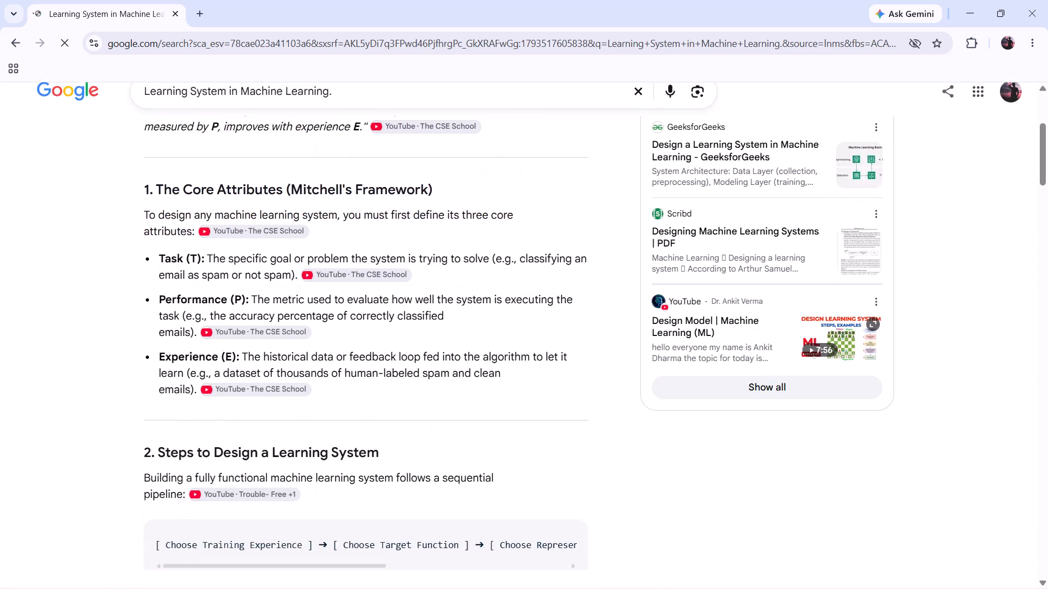
scroll(297, 271, up, 2)
scroll(297, 271, down, 4)
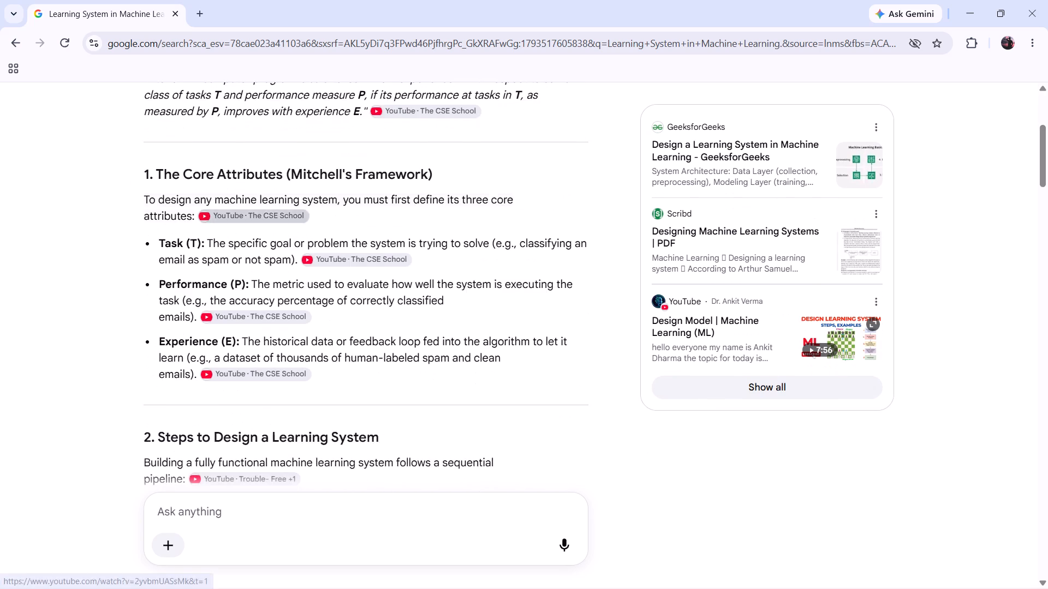
scroll(297, 271, down, 11)
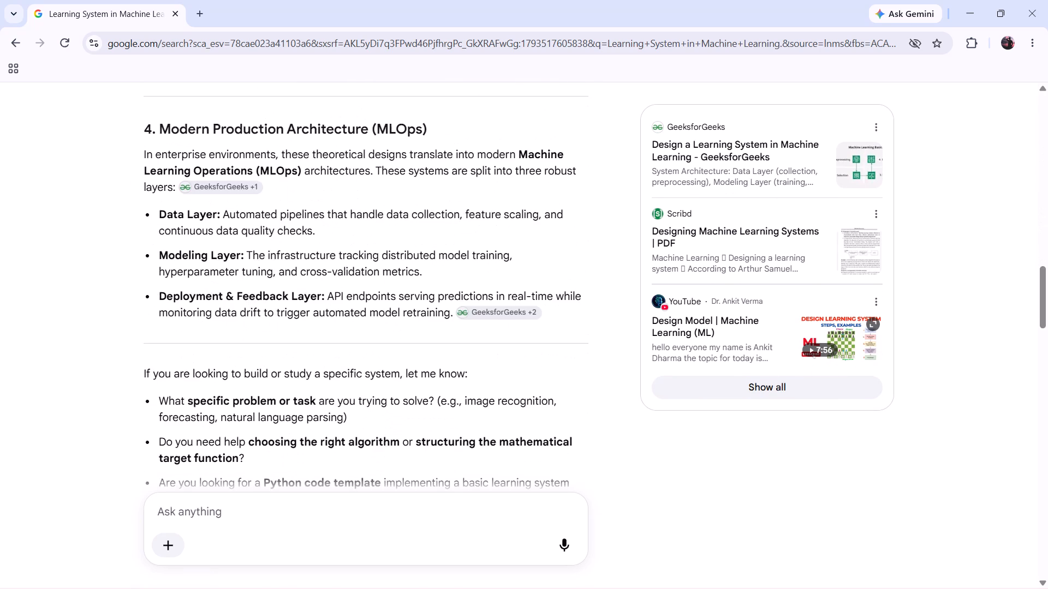
scroll(297, 271, down, 3)
scroll(297, 271, up, 3)
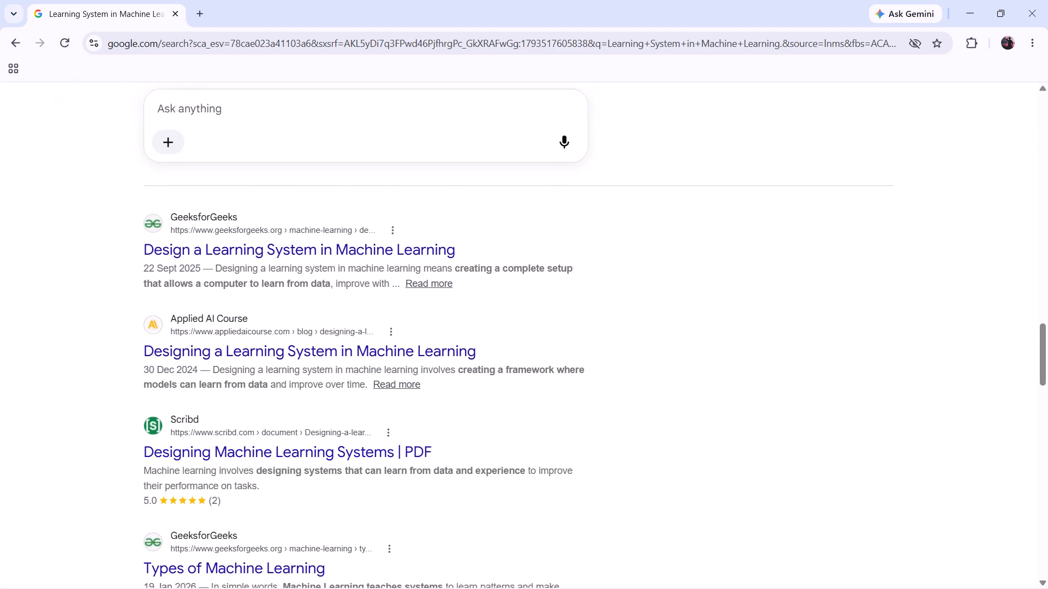
Open the GeeksforGeeks article "Design a Learning System in Machine Learning" and look through its key steps and diagram.
click(339, 242)
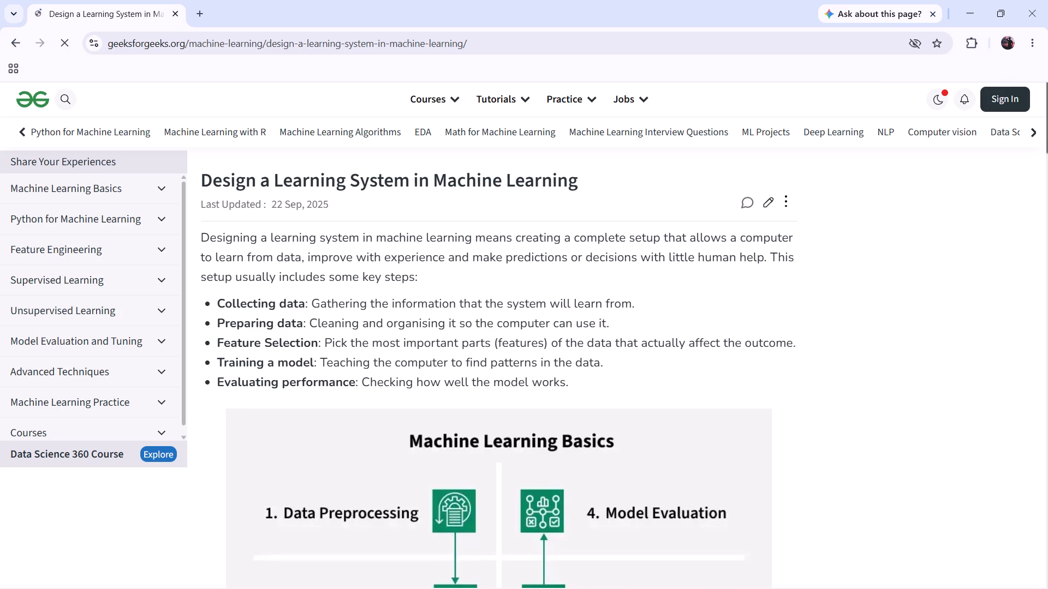
scroll(339, 242, down, 2)
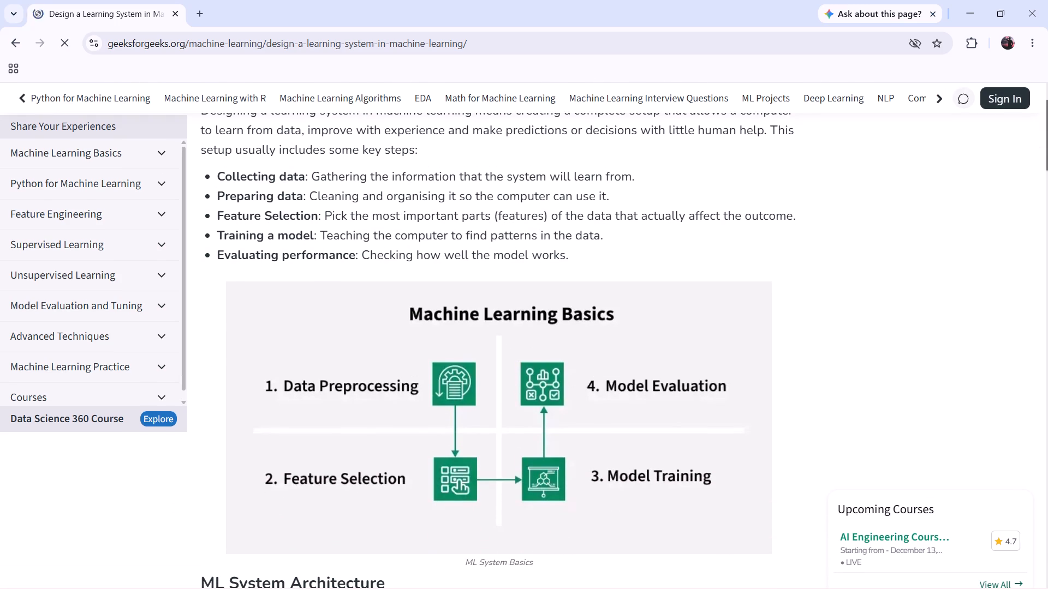
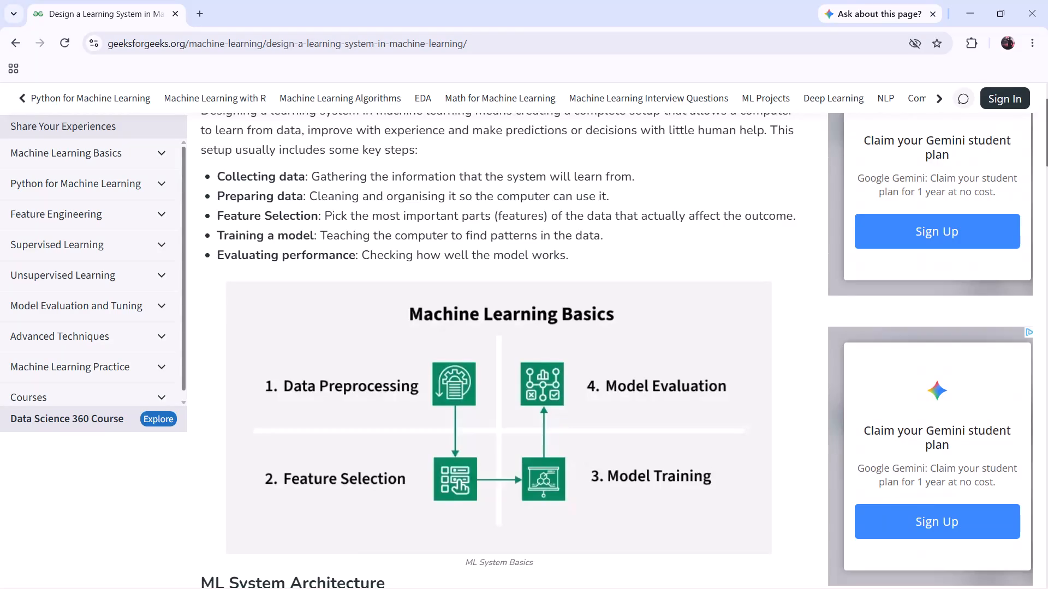
Examine the rest of the GeeksforGeeks article: system architecture, importance, implementation steps, applications and limitations of a learning system.
scroll(396, 337, down, 4)
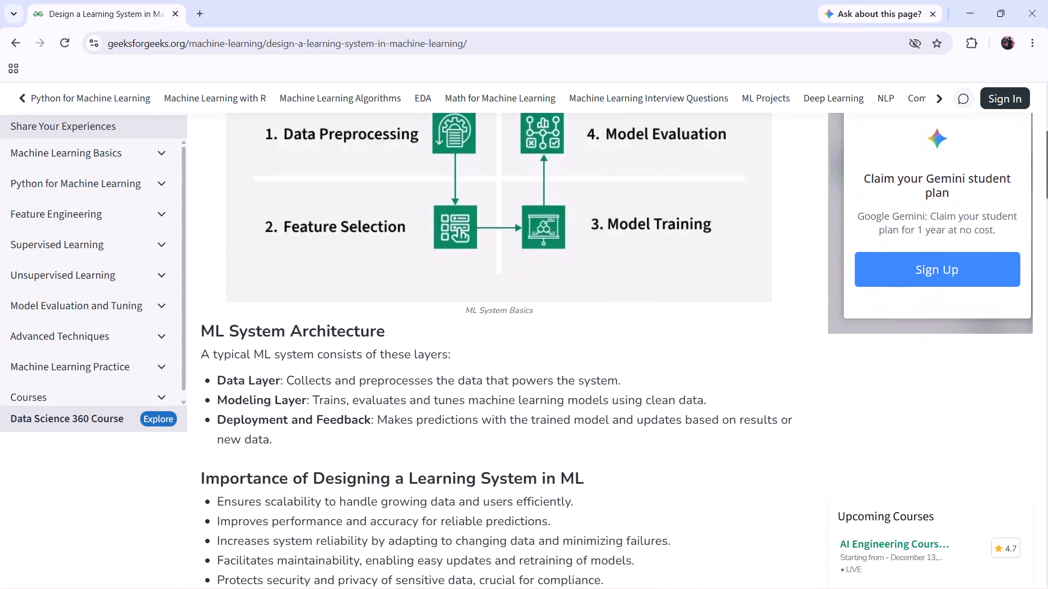
scroll(396, 337, down, 5)
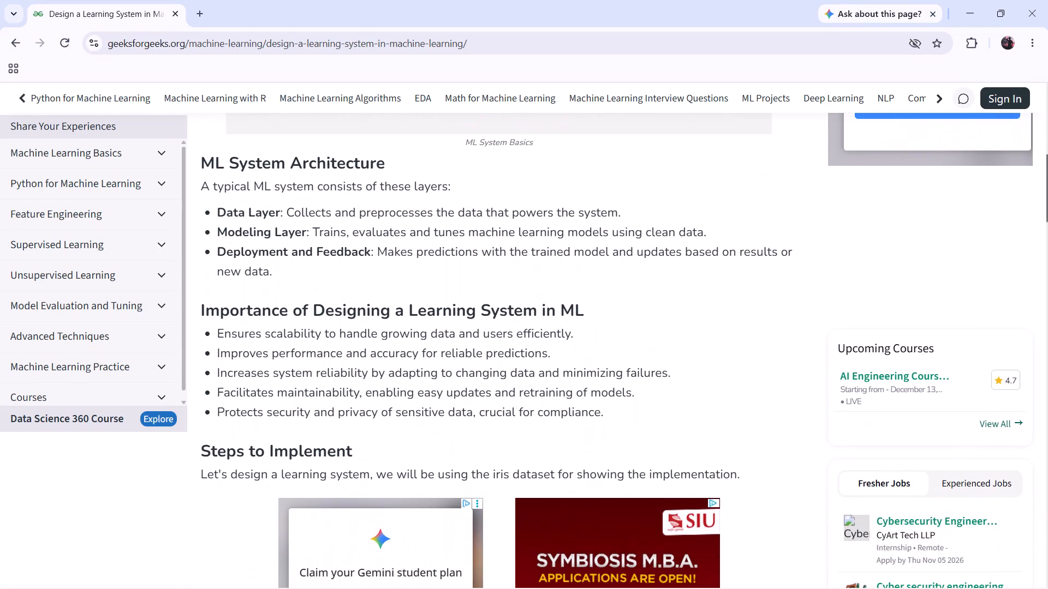
scroll(396, 337, down, 6)
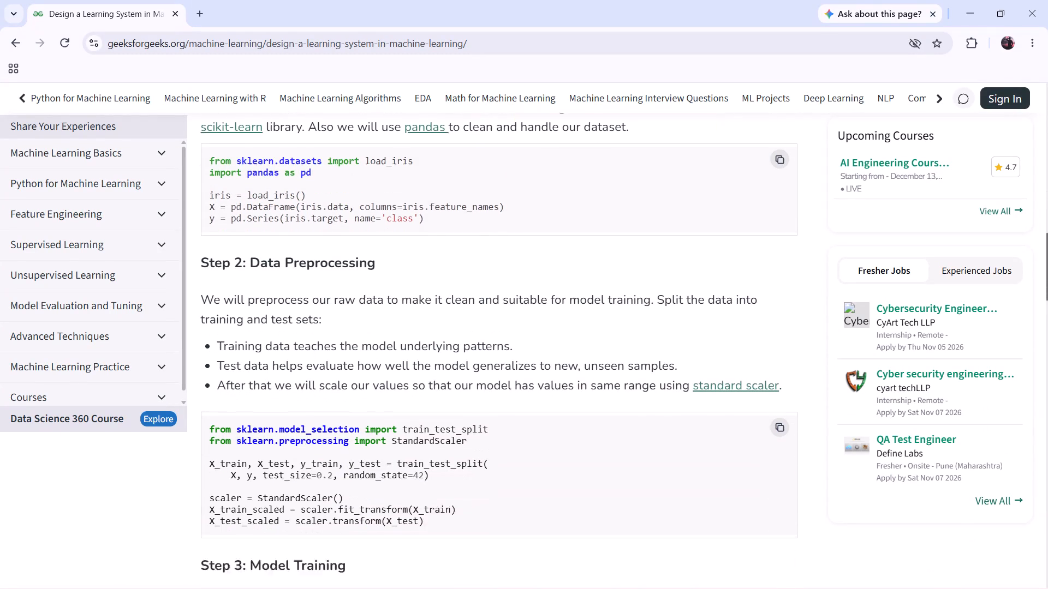
scroll(396, 337, down, 7)
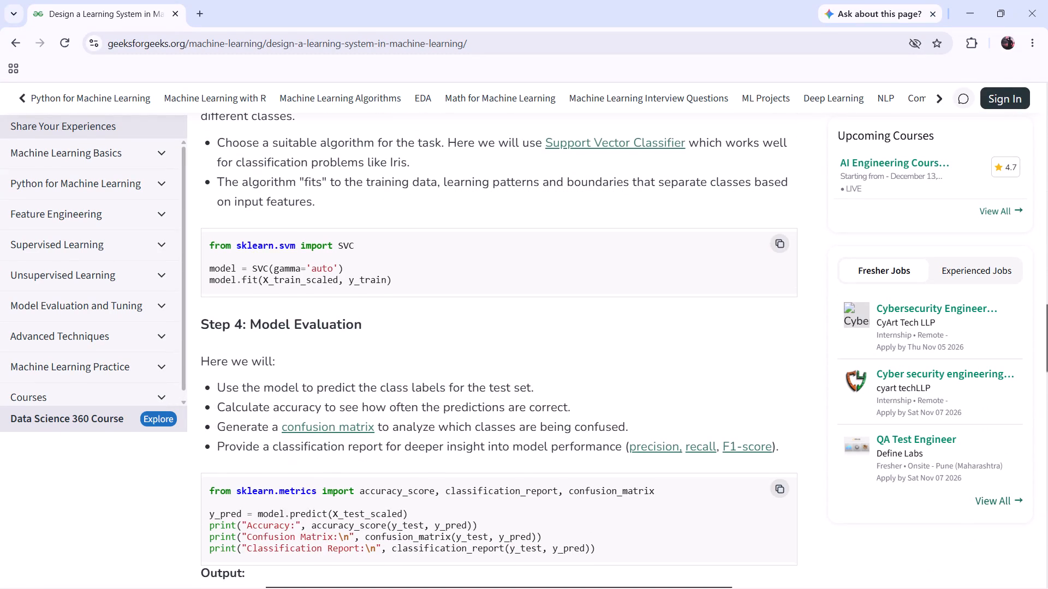
scroll(396, 337, down, 7)
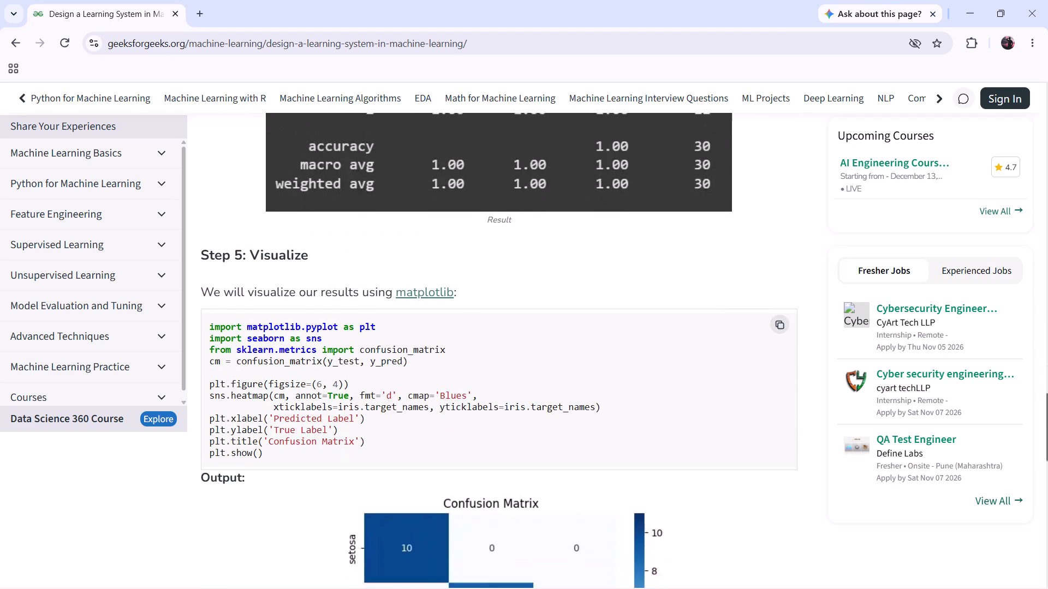
scroll(396, 337, down, 7)
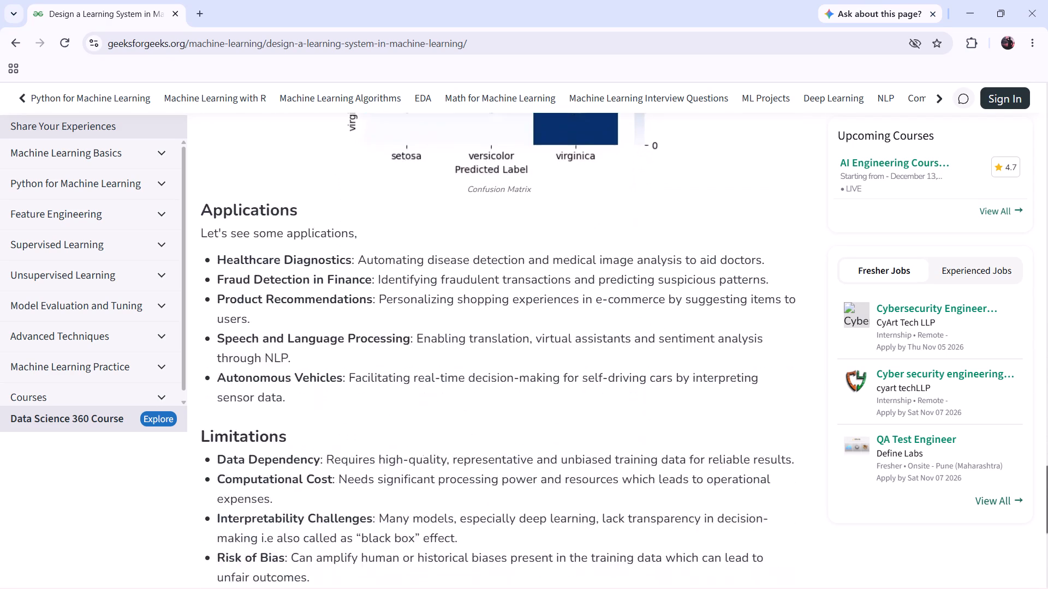
scroll(396, 337, down, 2)
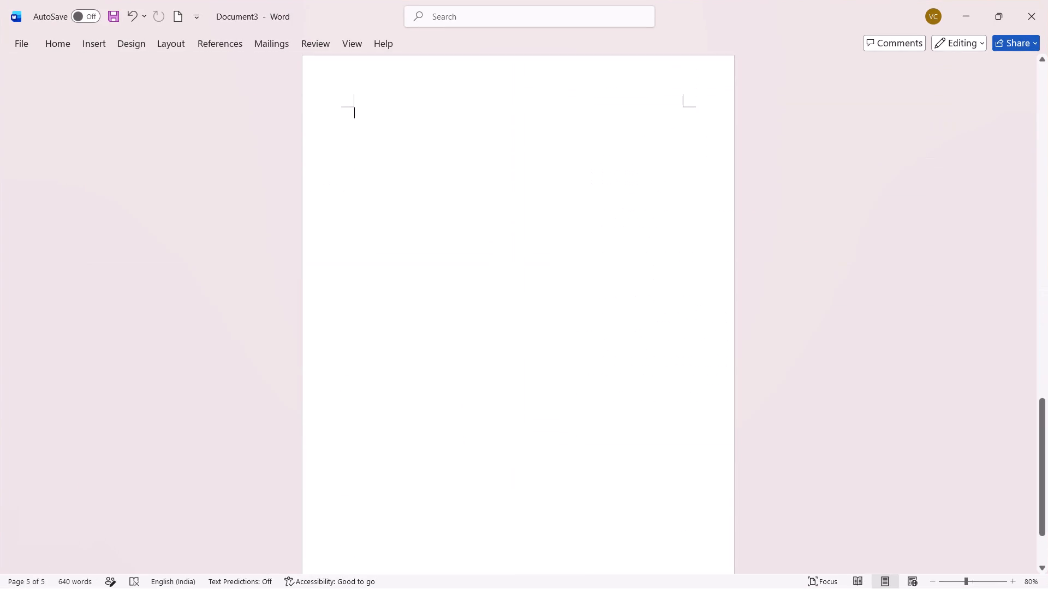
key(super+v)
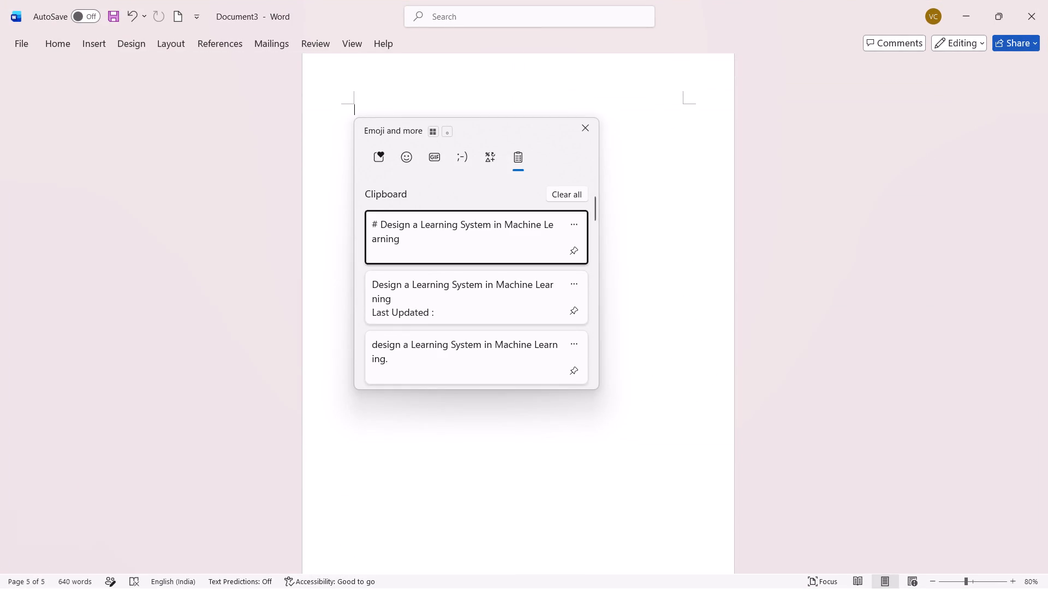
click(460, 340)
key(ctrl+v)
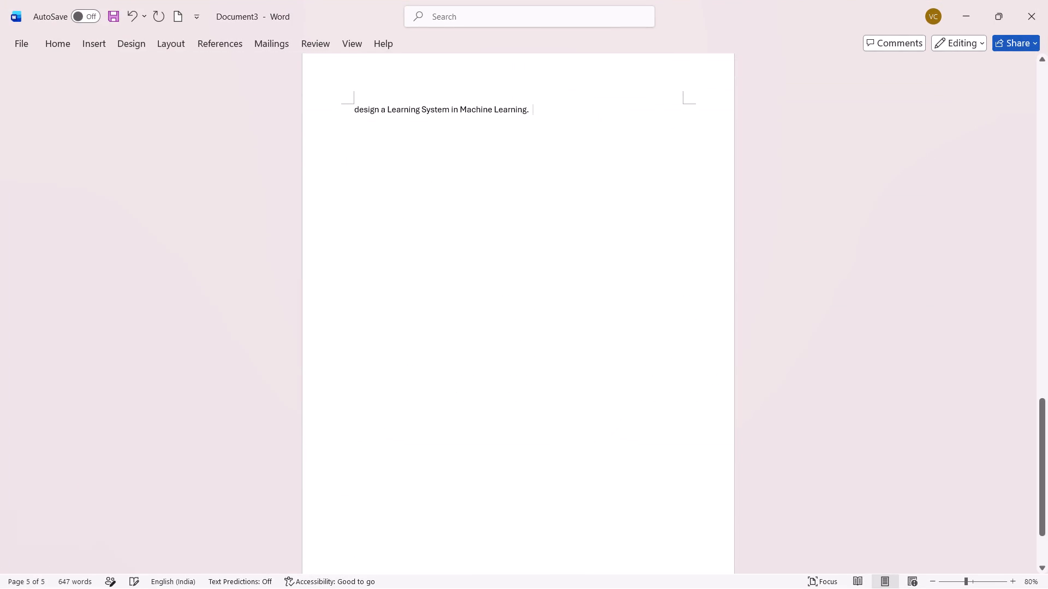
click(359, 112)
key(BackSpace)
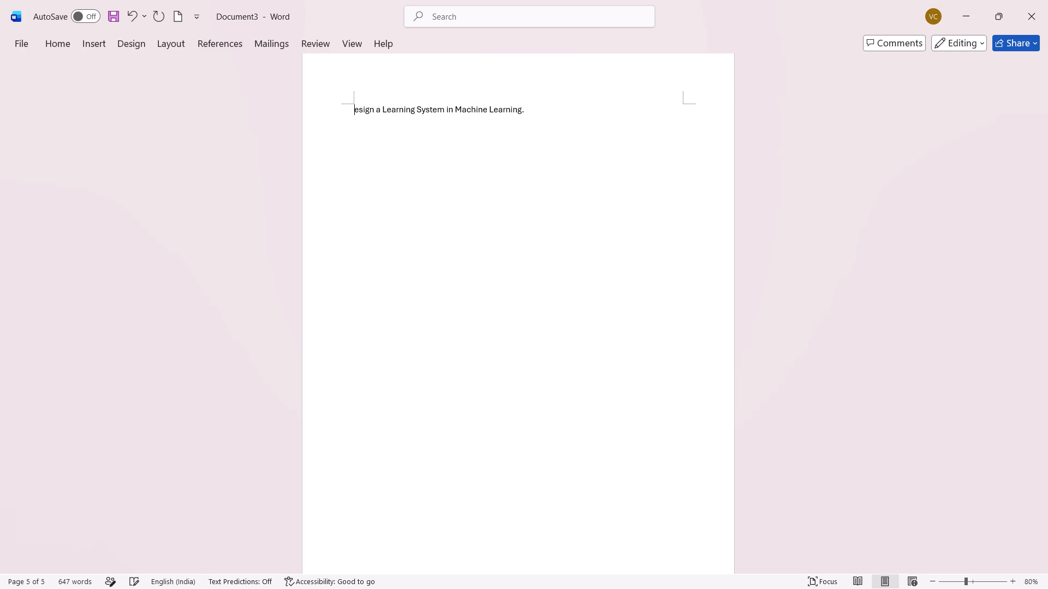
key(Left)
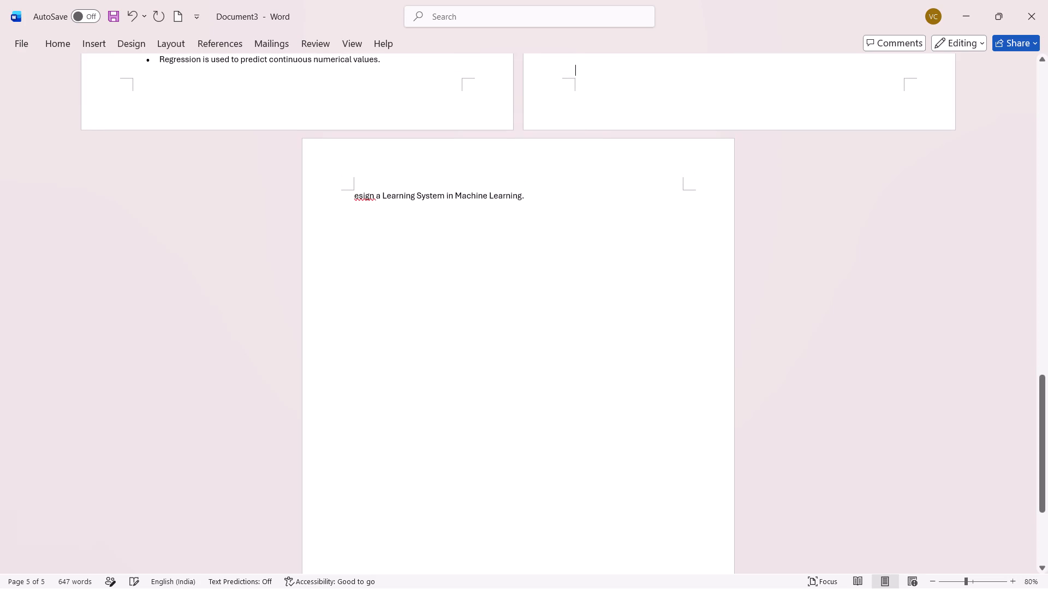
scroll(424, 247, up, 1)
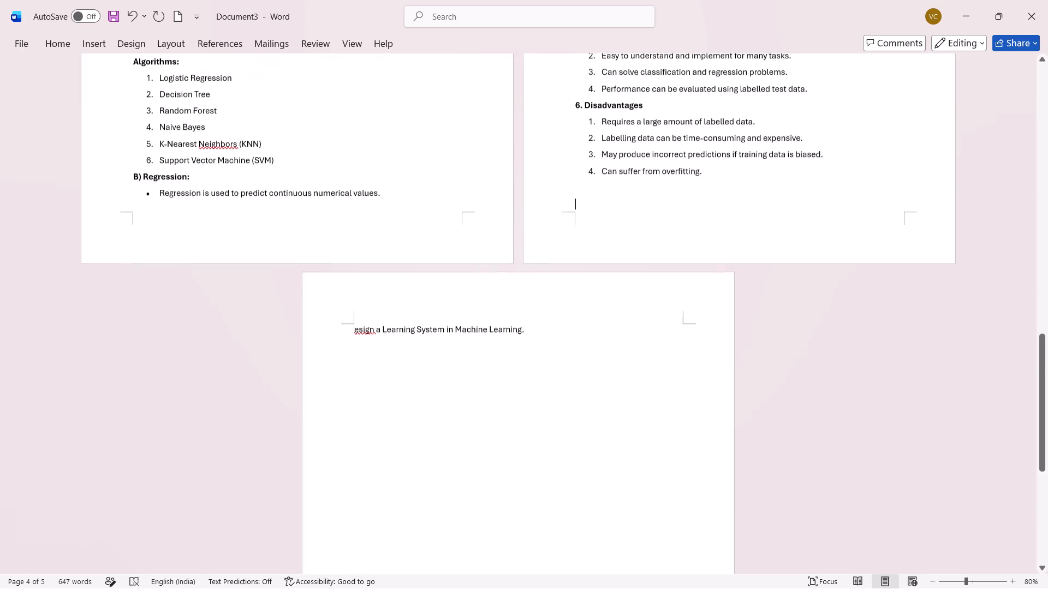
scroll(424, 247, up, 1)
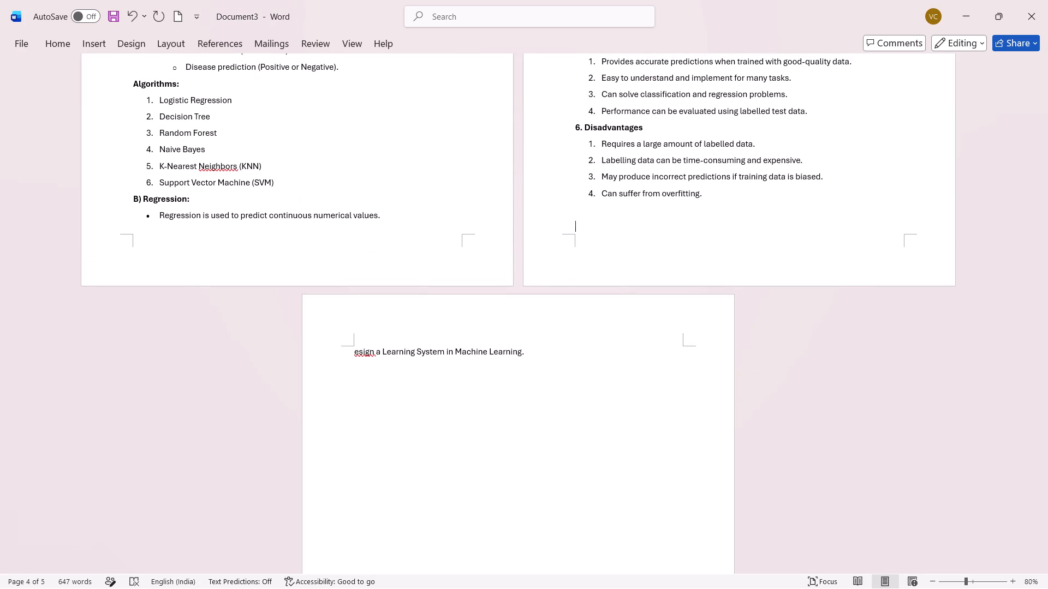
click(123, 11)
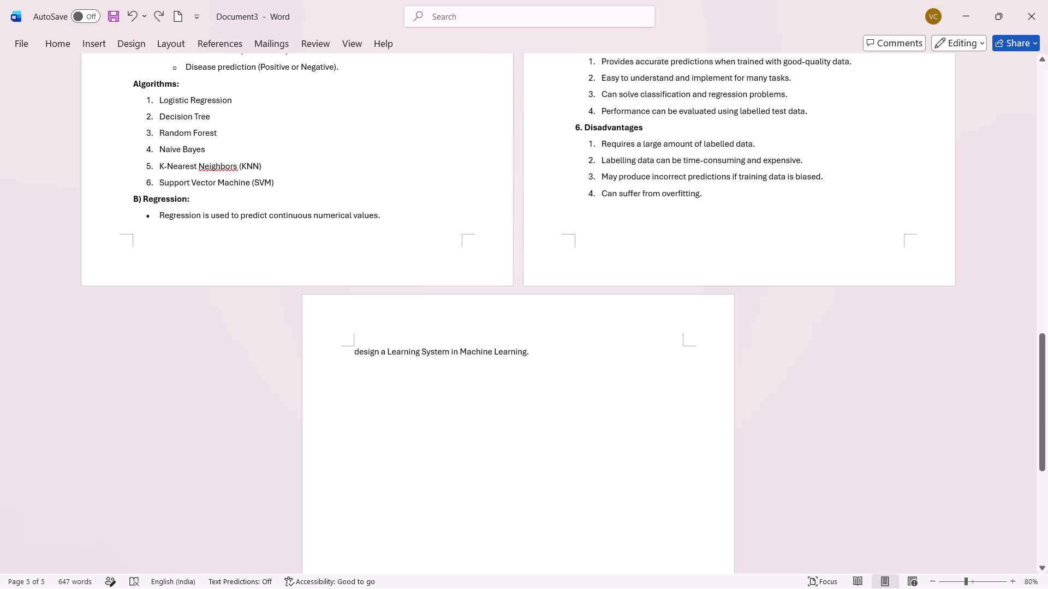
Replace the lowercase d that starts the pasted question with "4.D".
key(Left)
key(Right)
key(BackSpace)
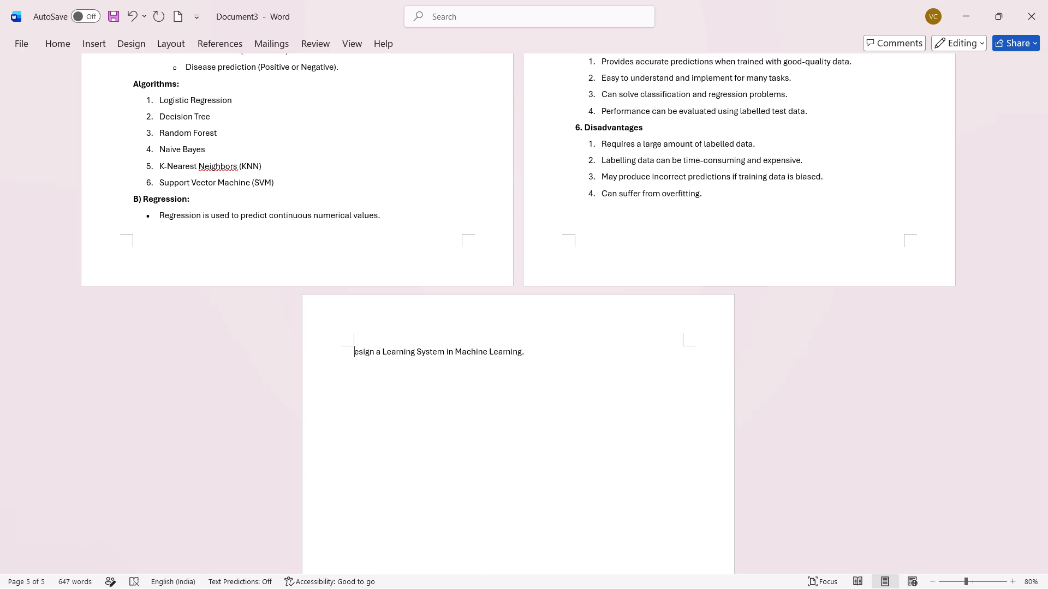
key(4)
key(period)
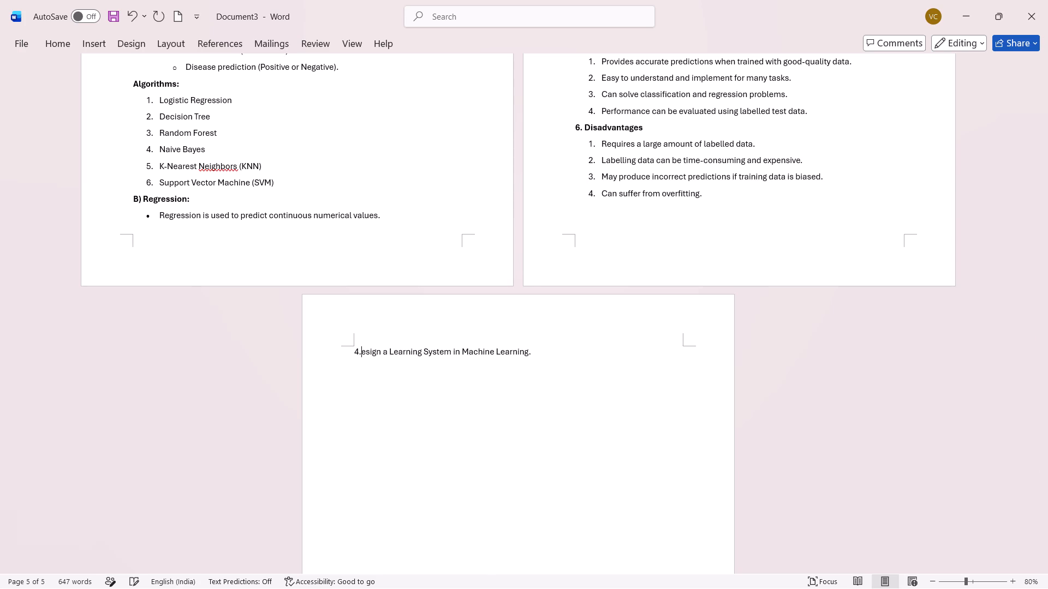
key(shift+d)
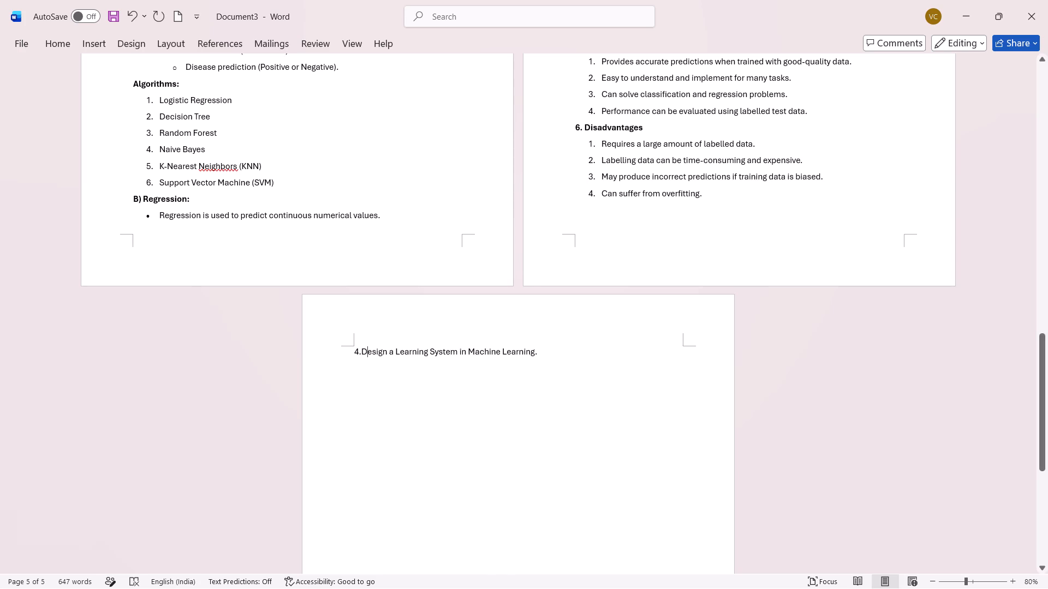
Format the whole "Design a Learning System in Machine Learning." line as bold at font size 13.
drag(582, 357, 342, 350)
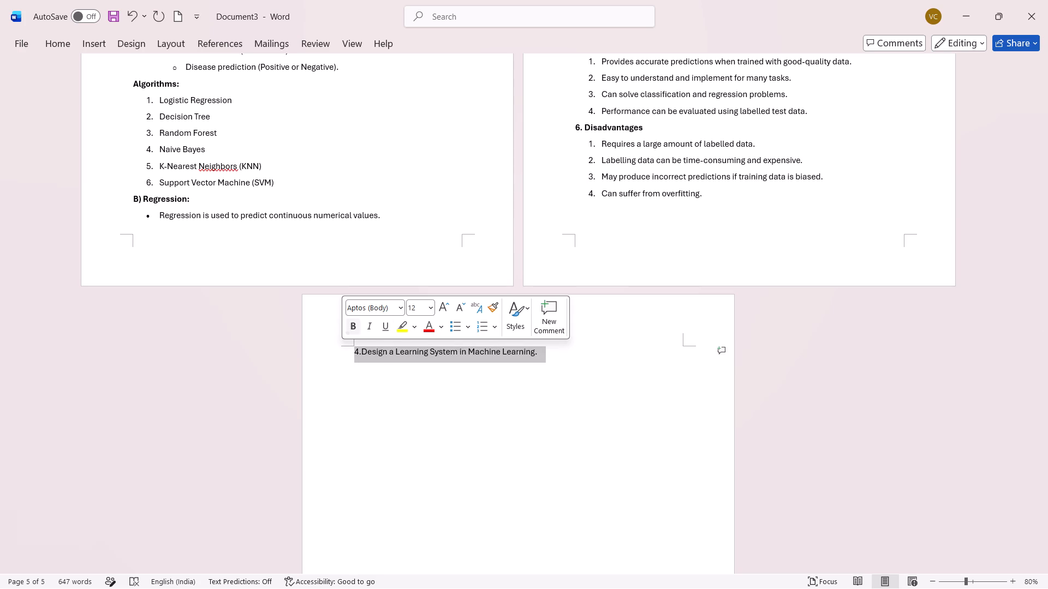
click(354, 324)
click(418, 306)
text(13)
key(Return)
click(638, 353)
Check the numbering of the earlier questions in the document and change the Design a Learning System heading's number to 3.
scroll(638, 353, up, 1)
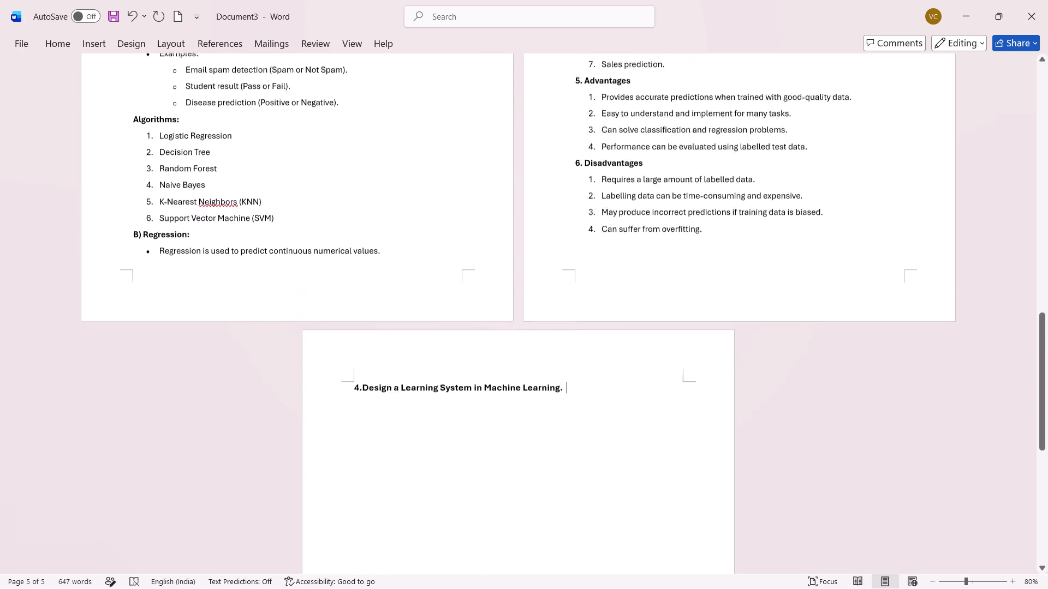
scroll(638, 353, up, 6)
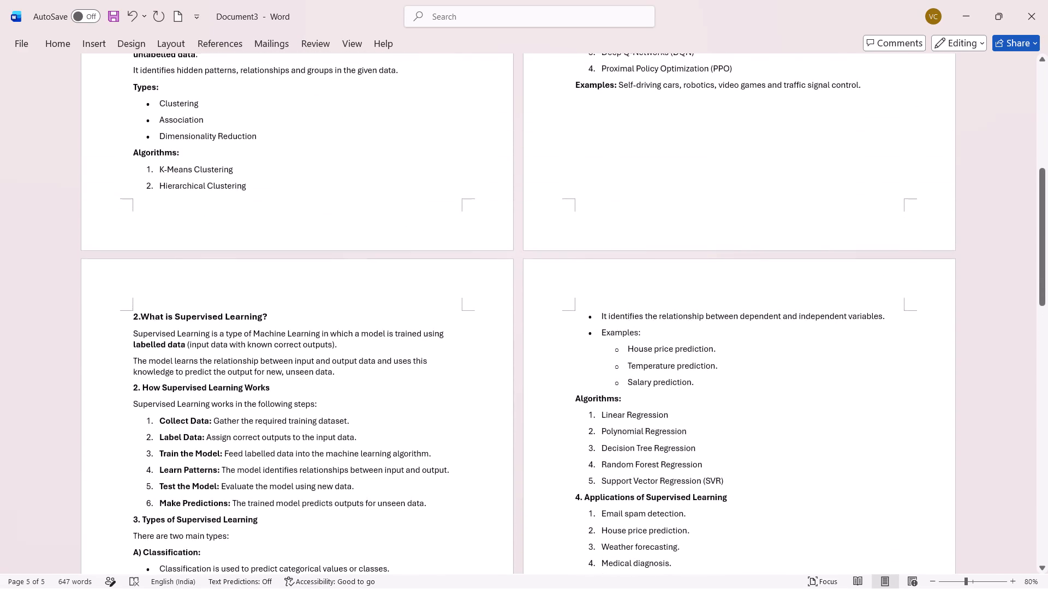
scroll(638, 353, up, 2)
scroll(638, 353, down, 5)
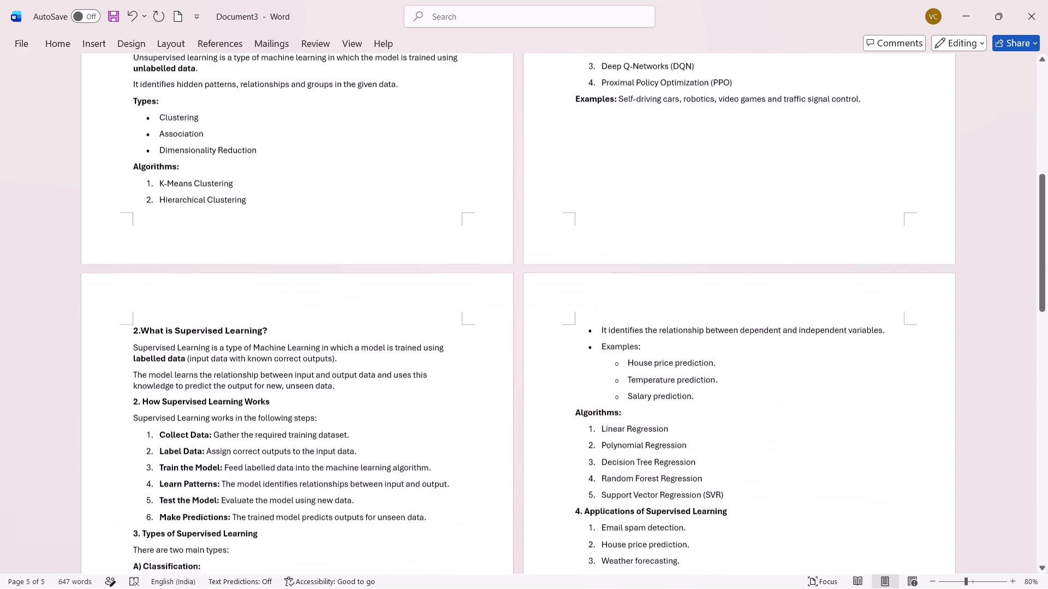
scroll(638, 353, down, 6)
scroll(591, 235, up, 2)
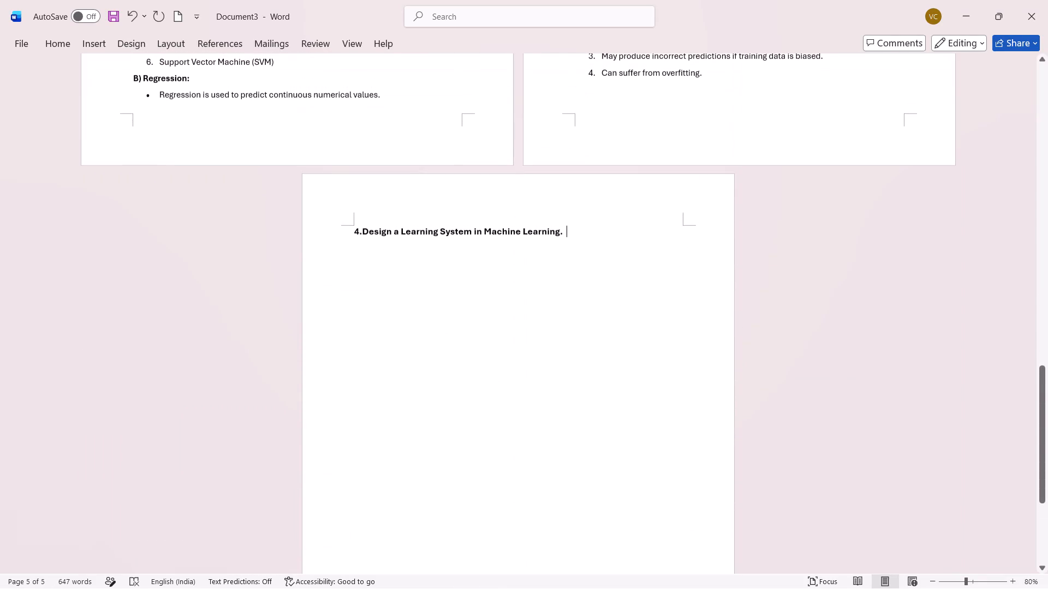
click(360, 228)
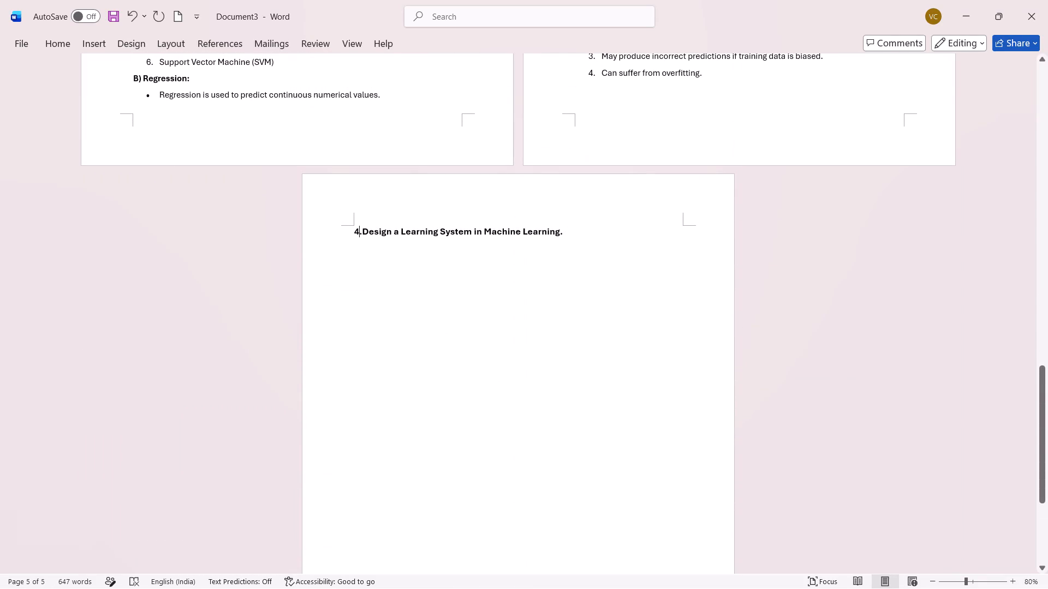
key(BackSpace)
key(3)
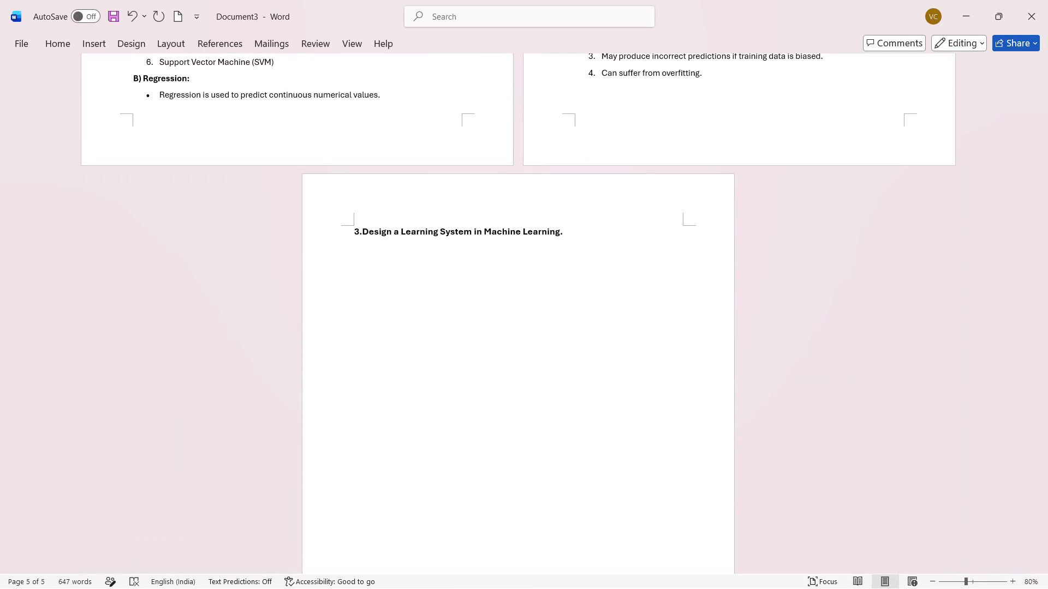
Add a line below the heading with the placeholder letters "lljj", switching from bold to regular text at size 12 after "ll".
click(598, 235)
key(Return)
text(ll)
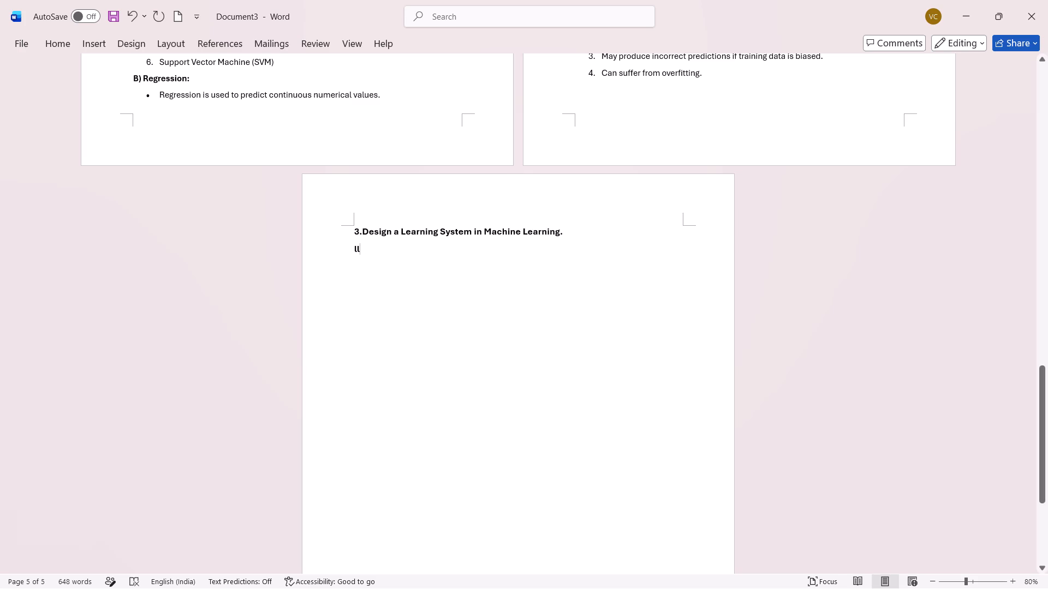
right_click(361, 248)
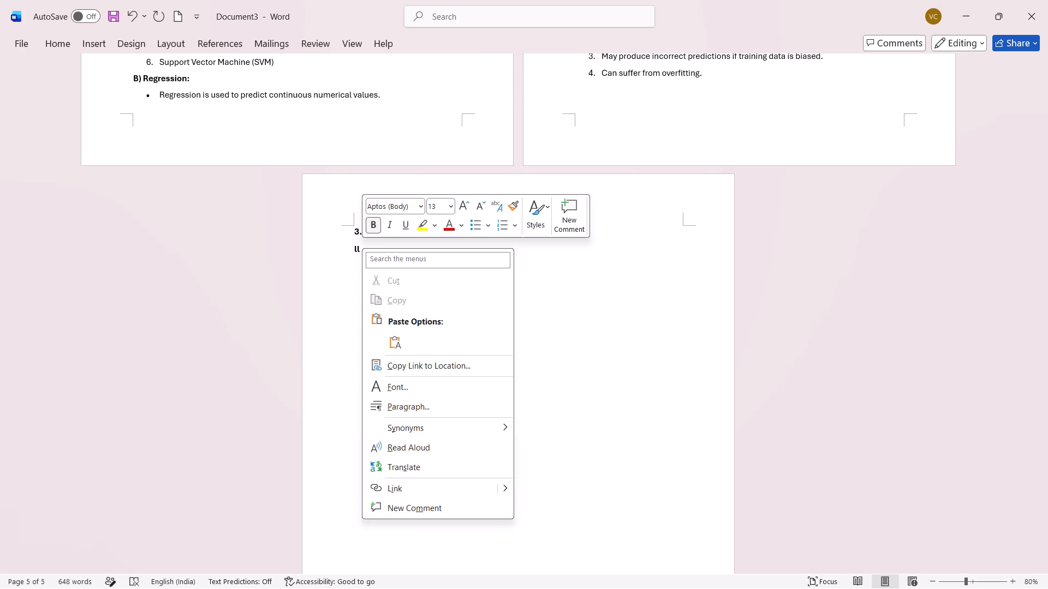
click(367, 227)
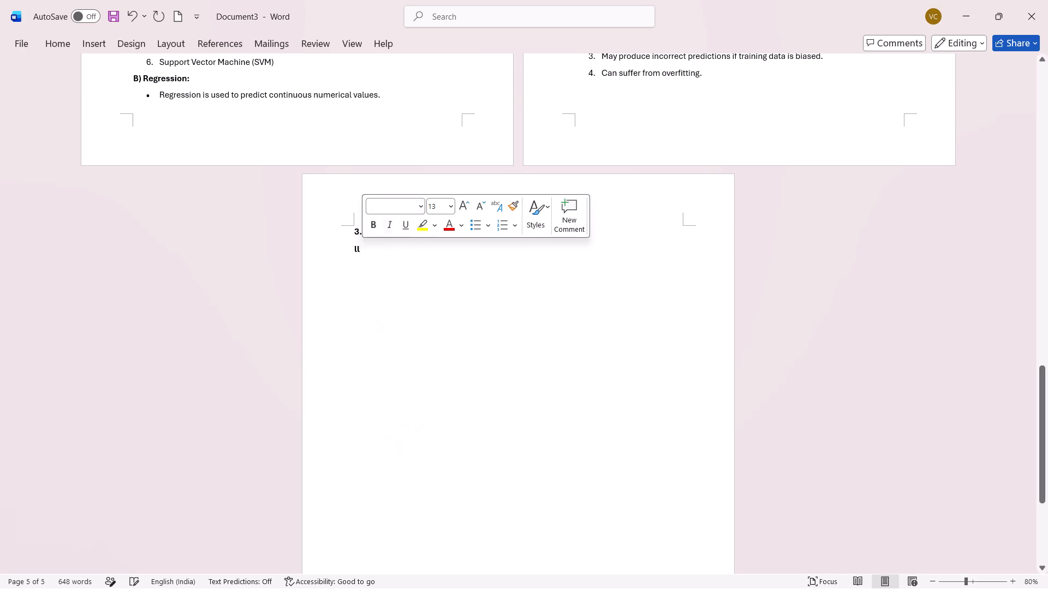
click(439, 206)
text(12)
key(Return)
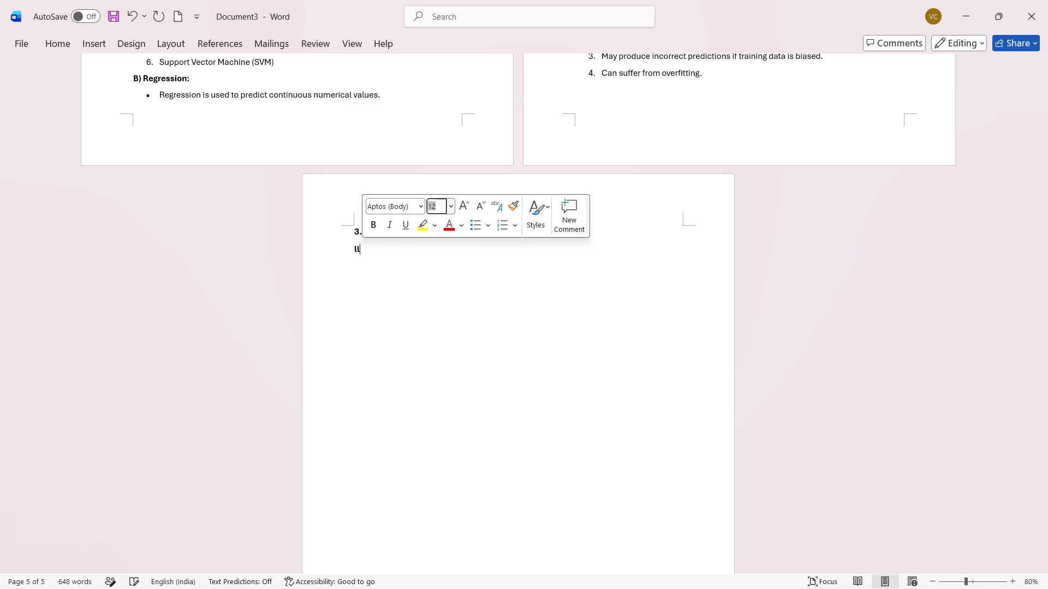
click(432, 259)
text(jj)
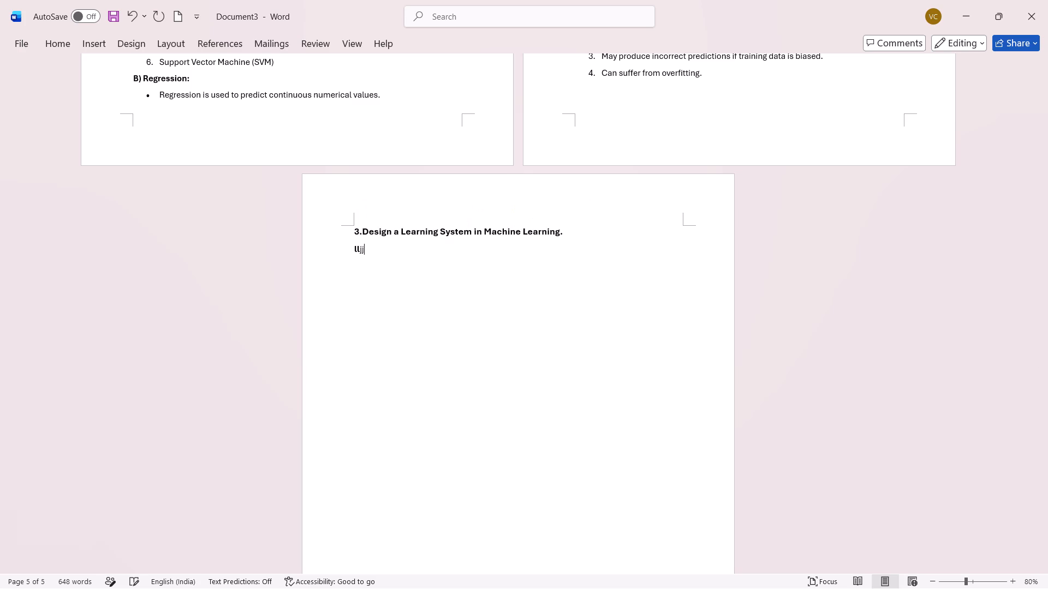
Paste the copied GeeksforGeeks-based 8-mark answer after the placeholder letters, undoing the repeated paste of the question first.
key(ctrl+v)
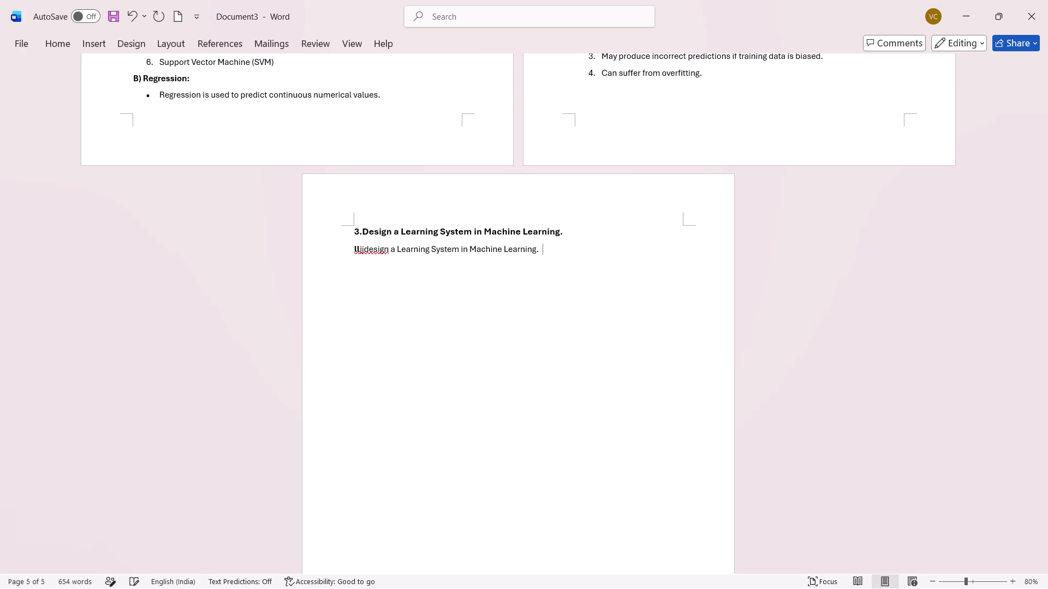
key(ctrl+z)
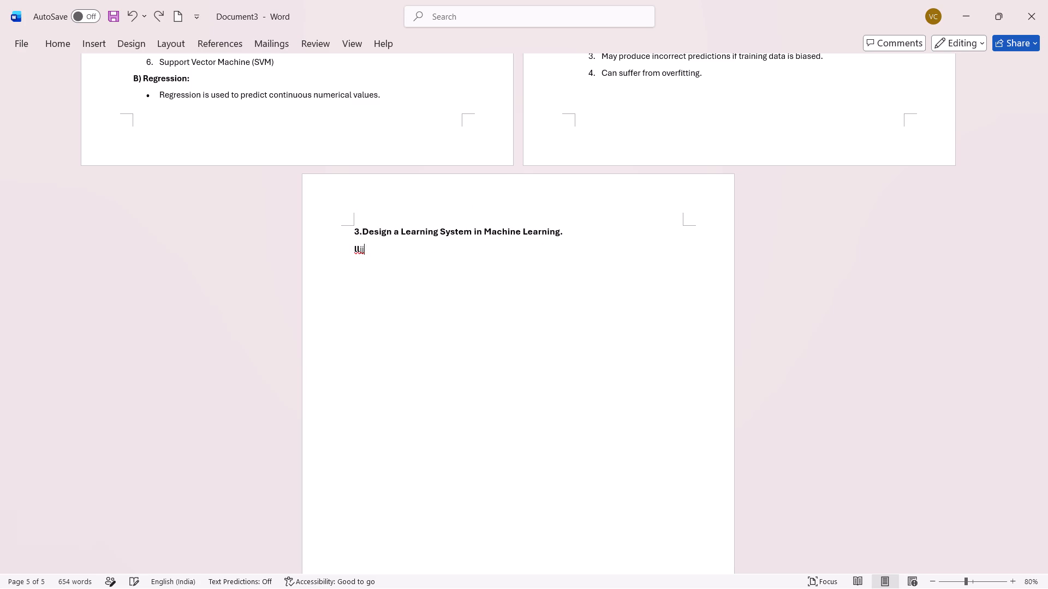
key(super+v)
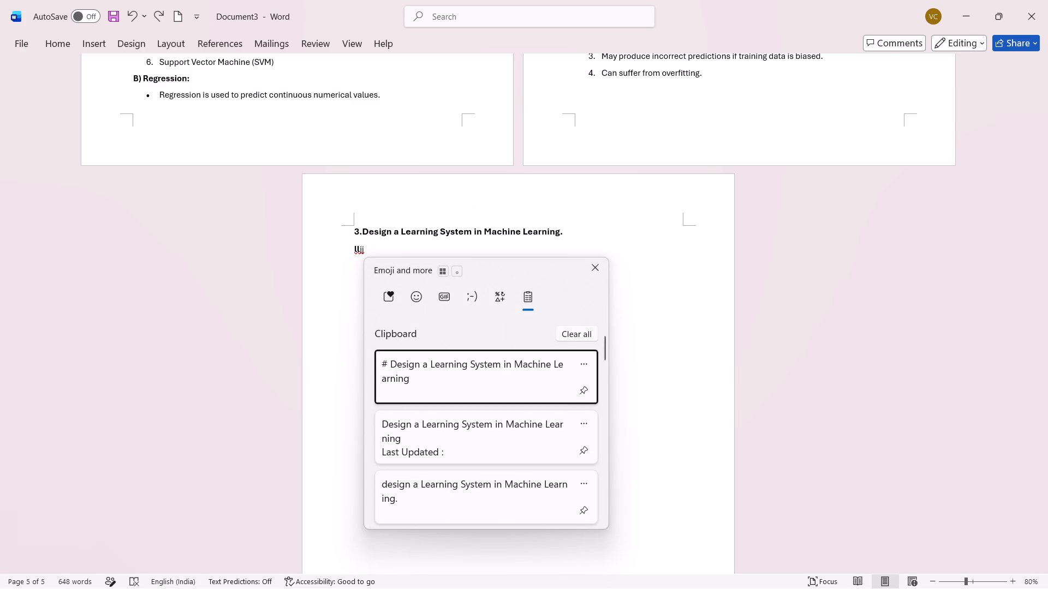
click(456, 380)
key(ctrl+v)
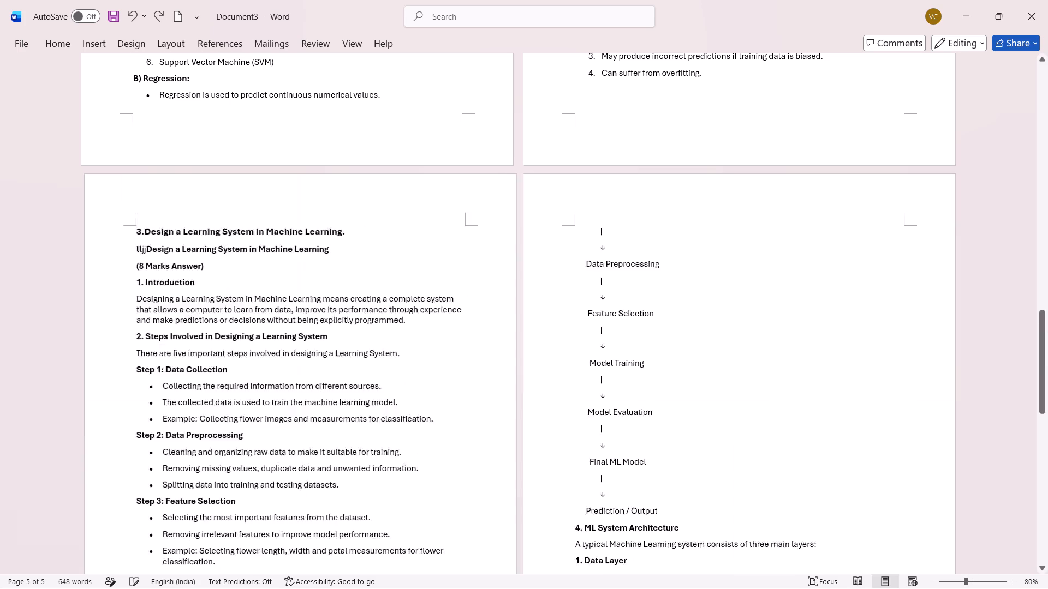
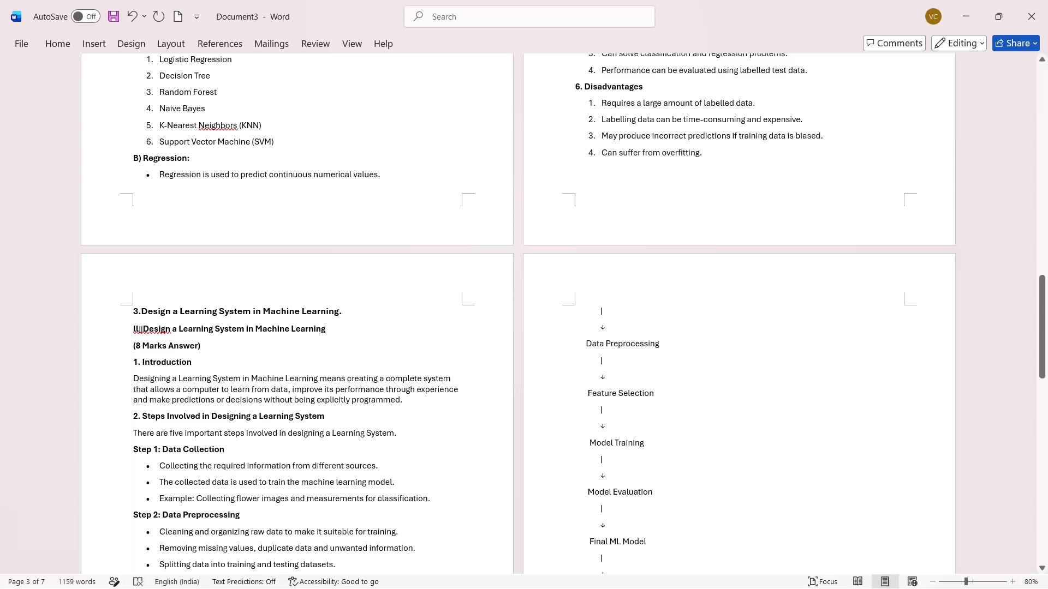
Delete the placeholder letters "lljj" in front of the pasted answer title under the question 3 heading.
click(145, 324)
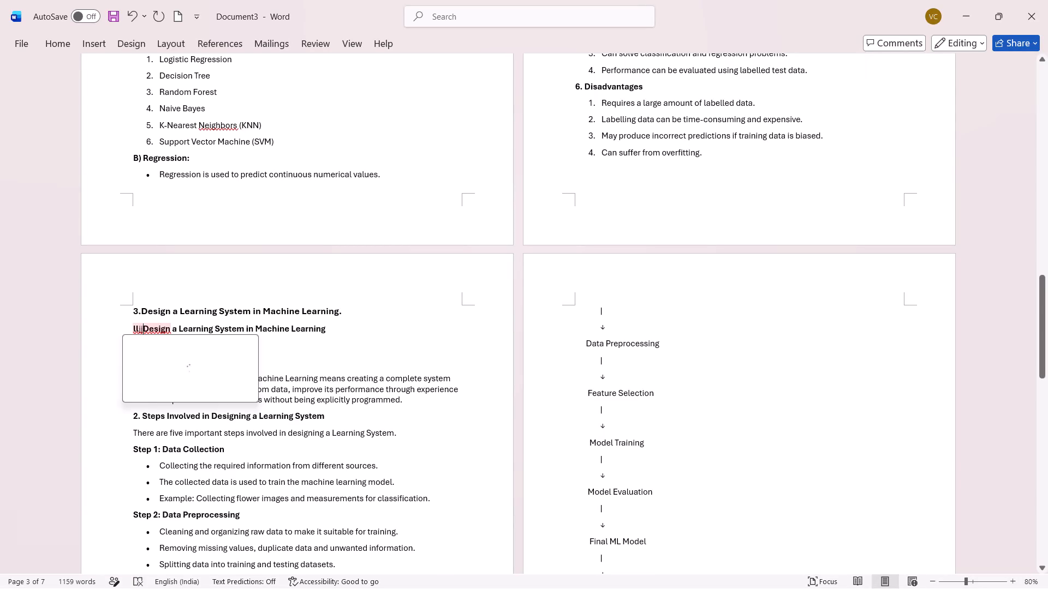
key(BackSpace)
key(BackSpace)
key(BackSpace)
key(BackSpace)
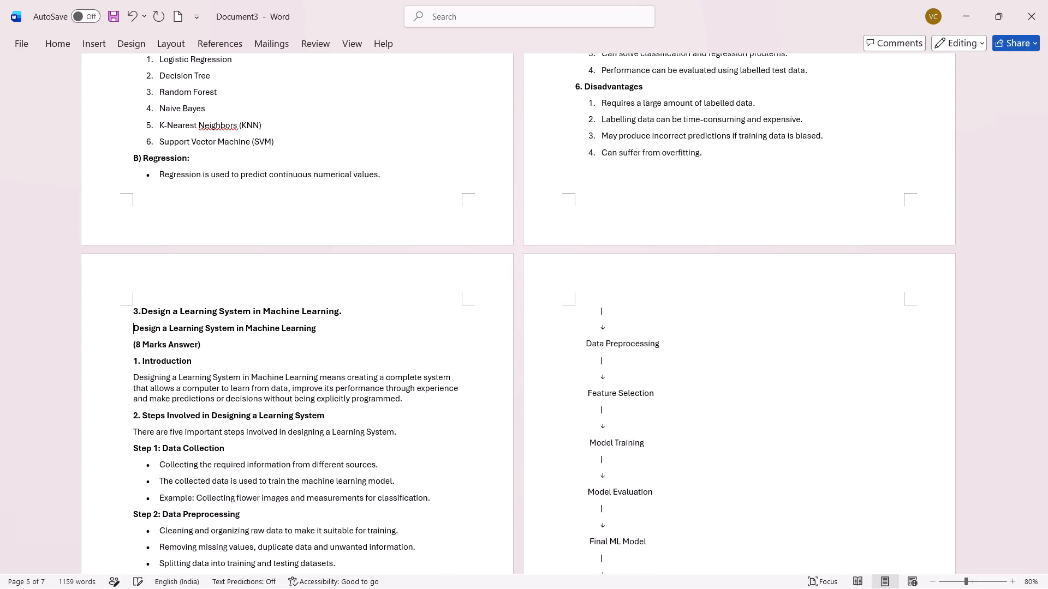
Remove the "(8 Marks Answer)" line and the duplicate "Design a Learning System in Machine Learning" title above "1. Introduction".
drag(204, 345, 192, 344)
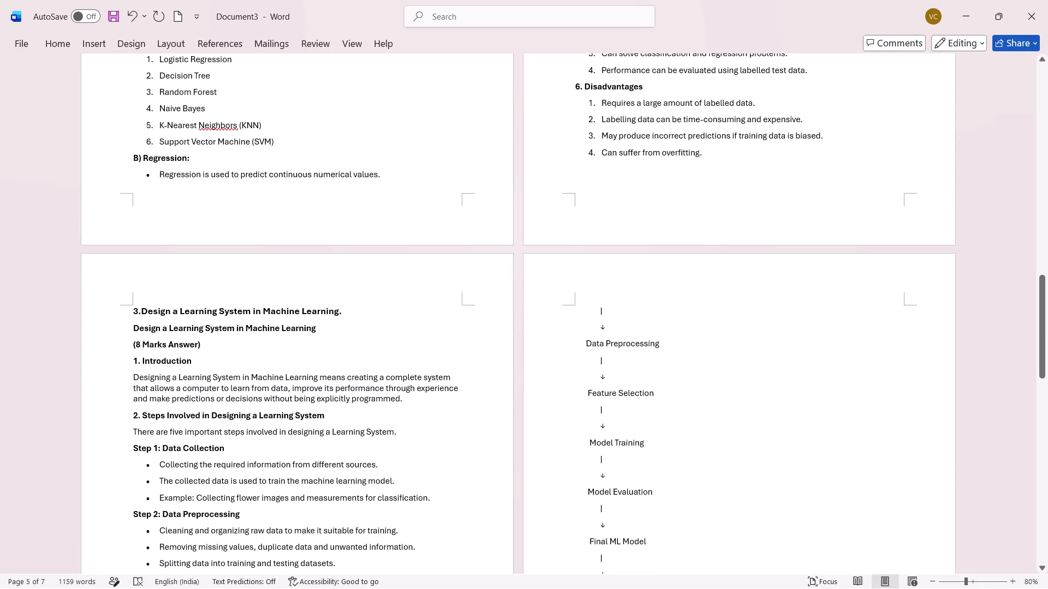
drag(192, 344, 115, 343)
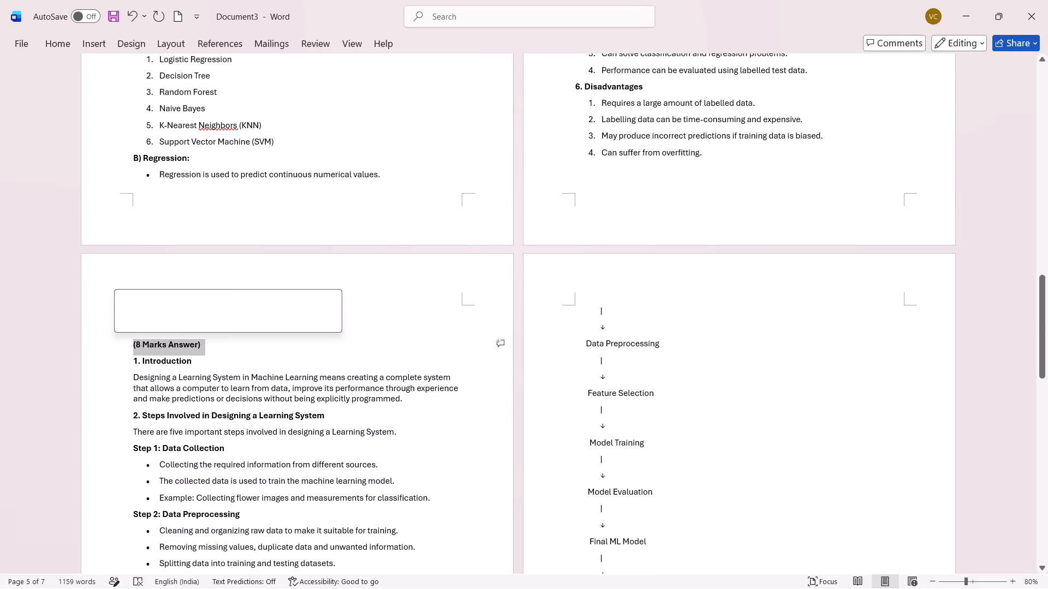
key(BackSpace)
key(BackSpace)
key(BackSpace)
key(BackSpace)
key(BackSpace)
key(BackSpace)
key(BackSpace)
key(BackSpace)
key(BackSpace)
key(BackSpace)
key(BackSpace)
key(BackSpace)
key(BackSpace)
key(BackSpace)
key(BackSpace)
key(BackSpace)
key(BackSpace)
key(BackSpace)
key(BackSpace)
key(BackSpace)
key(BackSpace)
key(BackSpace)
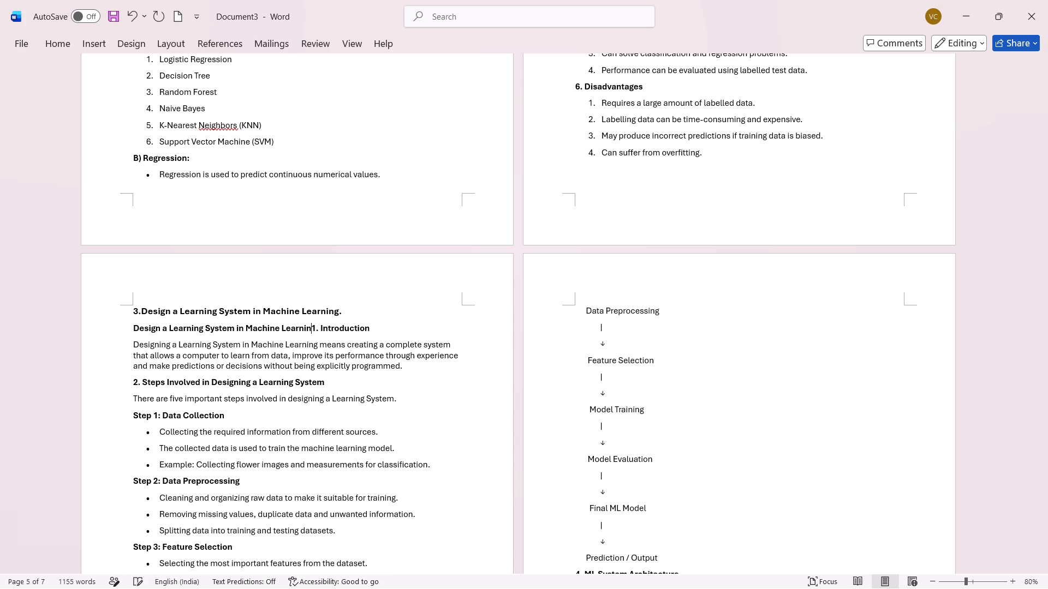
key(BackSpace)
key(BackSpace)
key(BackSpace)
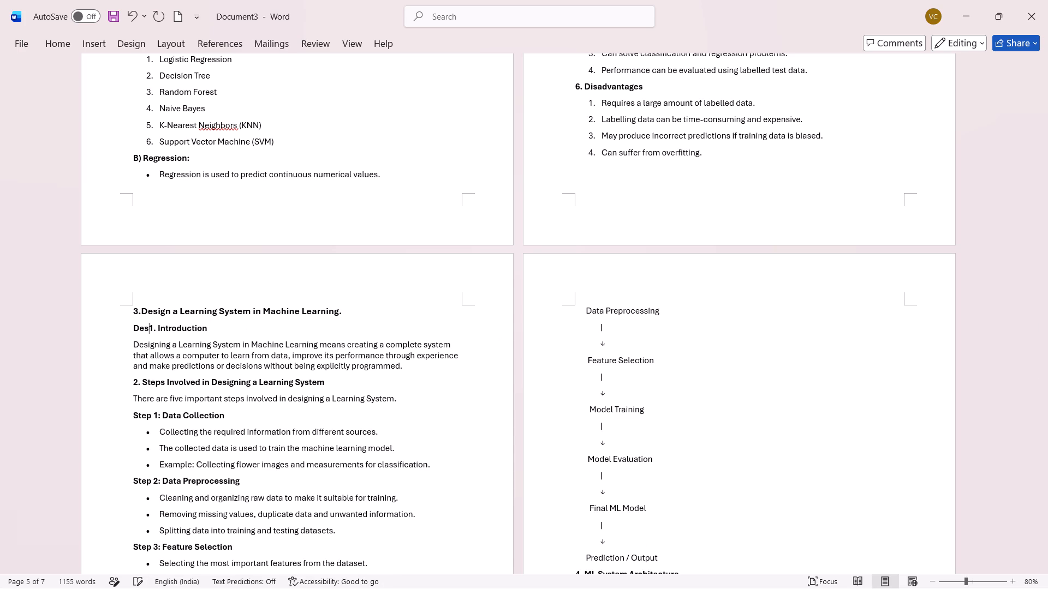
key(BackSpace)
key(BackSpace)
key(BackSpace)
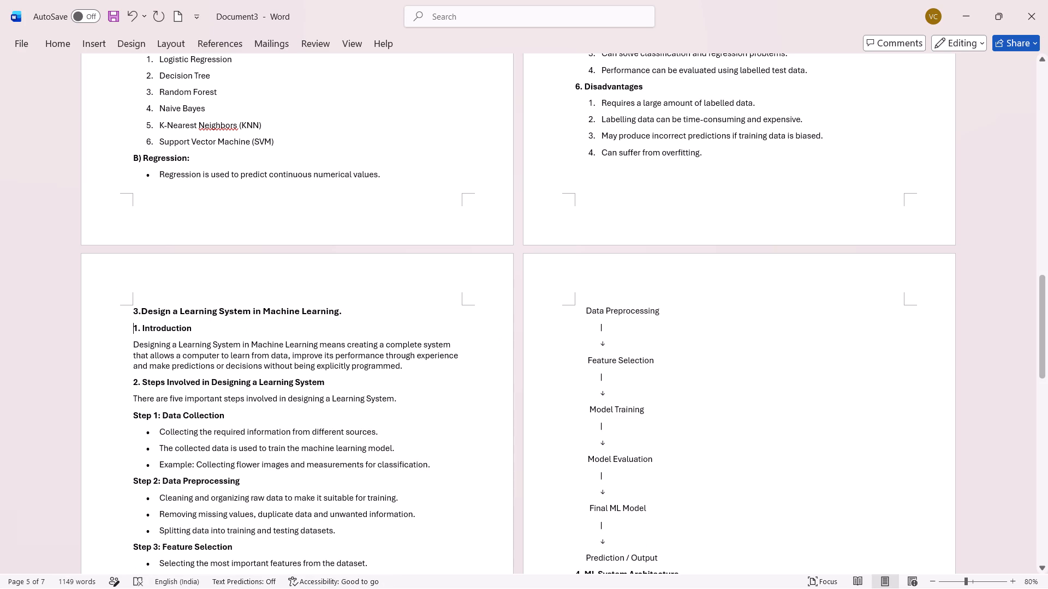
Delete the text-based flow diagram from "Data Collection" to "Prediction / Output" under the "3. Block Diagram of a Learning System" heading.
scroll(206, 415, down, 2)
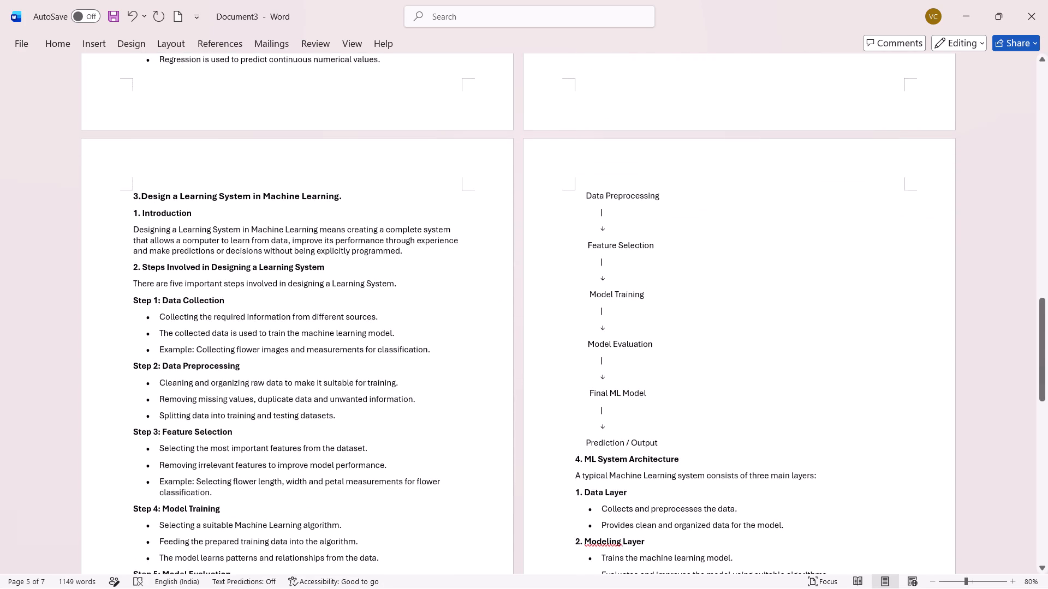
scroll(206, 415, down, 1)
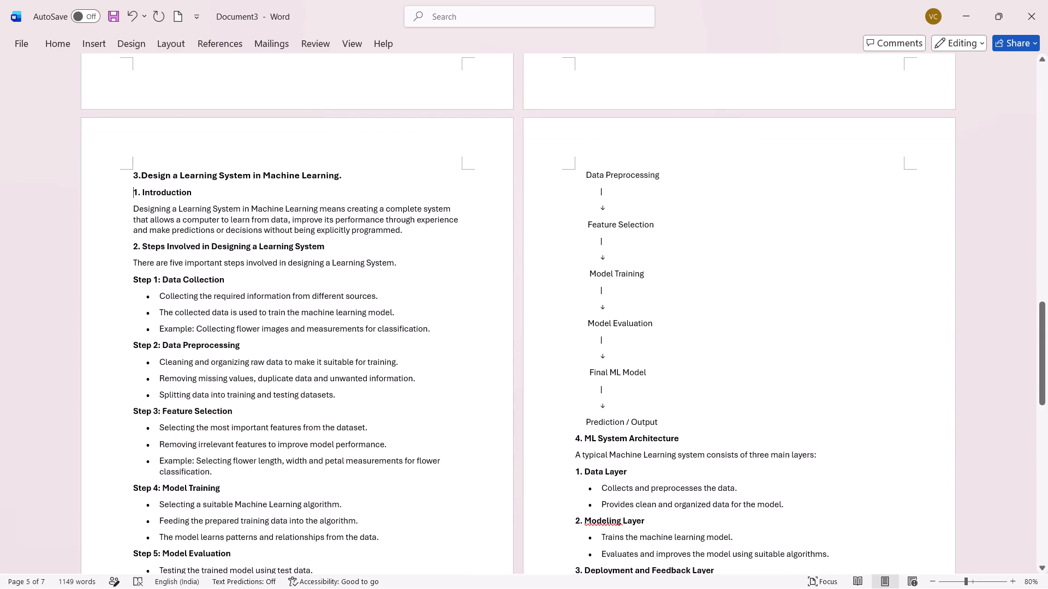
scroll(680, 427, down, 3)
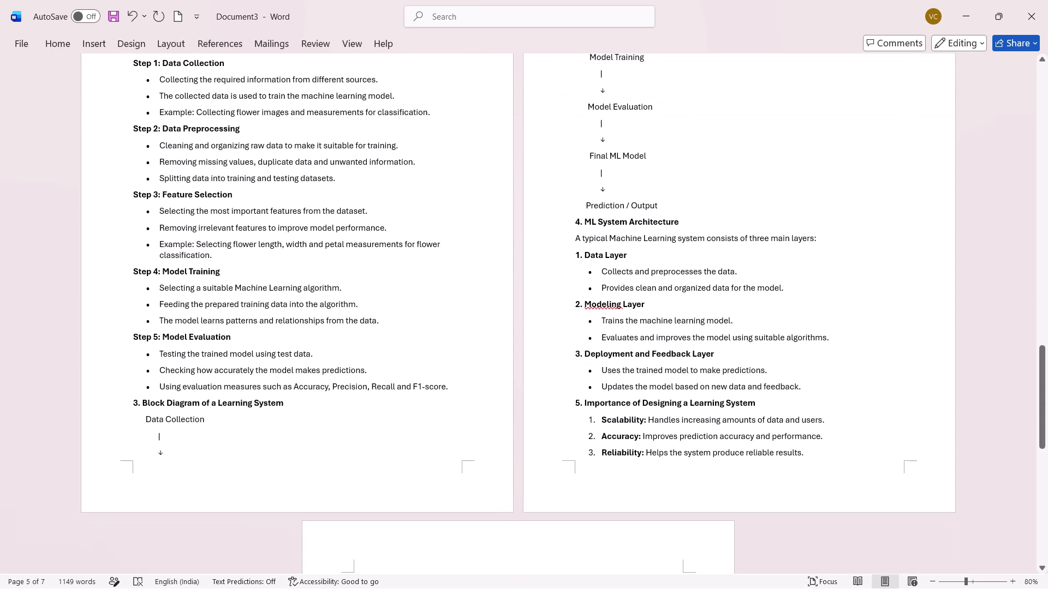
drag(142, 418, 189, 479)
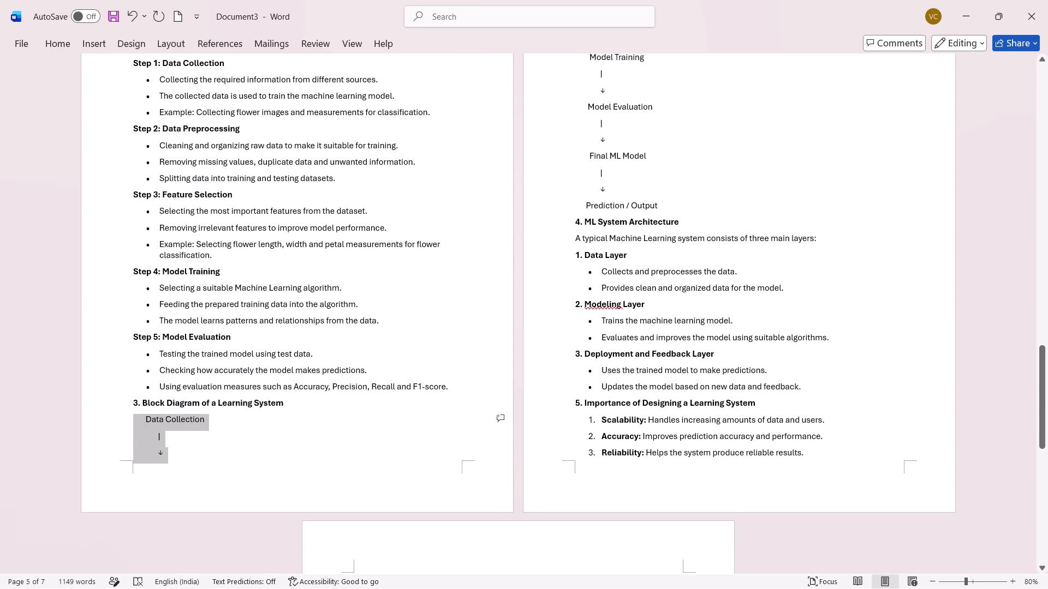
drag(189, 479, 646, 191)
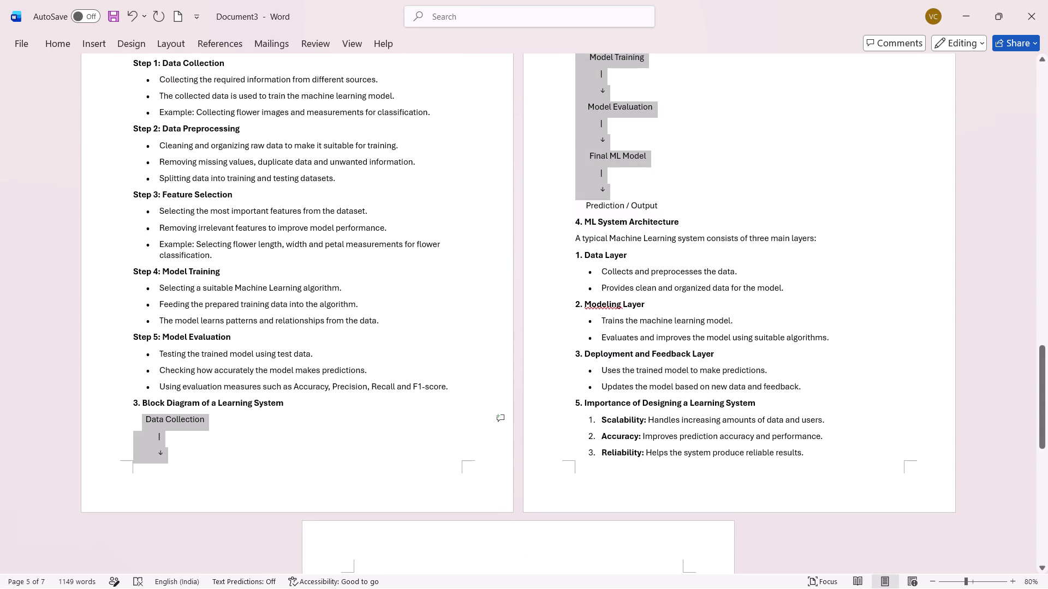
drag(646, 191, 664, 205)
key(BackSpace)
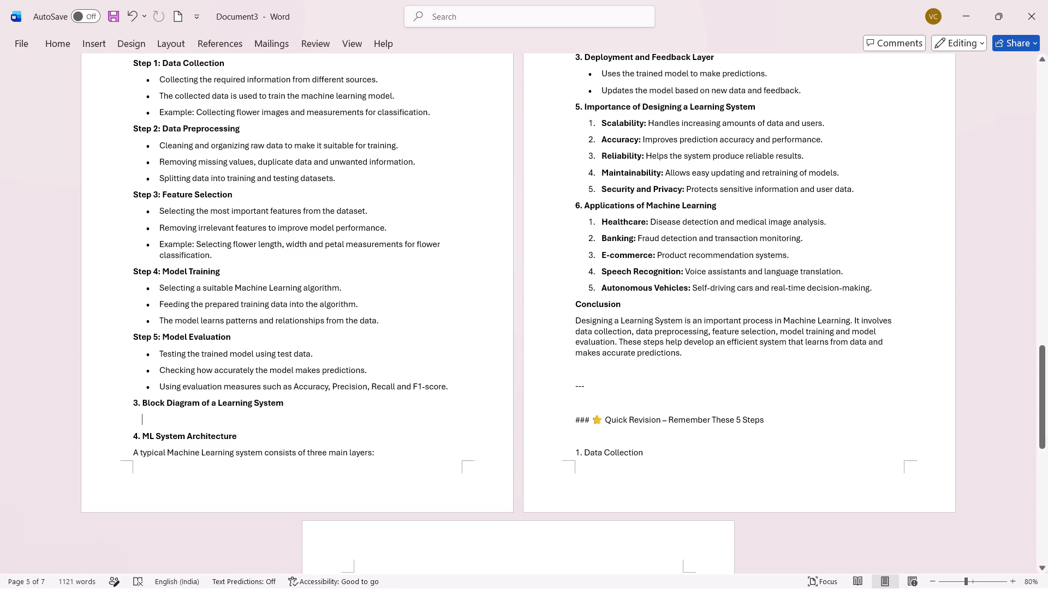
Insert blank lines after the last Step 5: Model Evaluation bullet to move the Block Diagram heading to the following page.
click(461, 381)
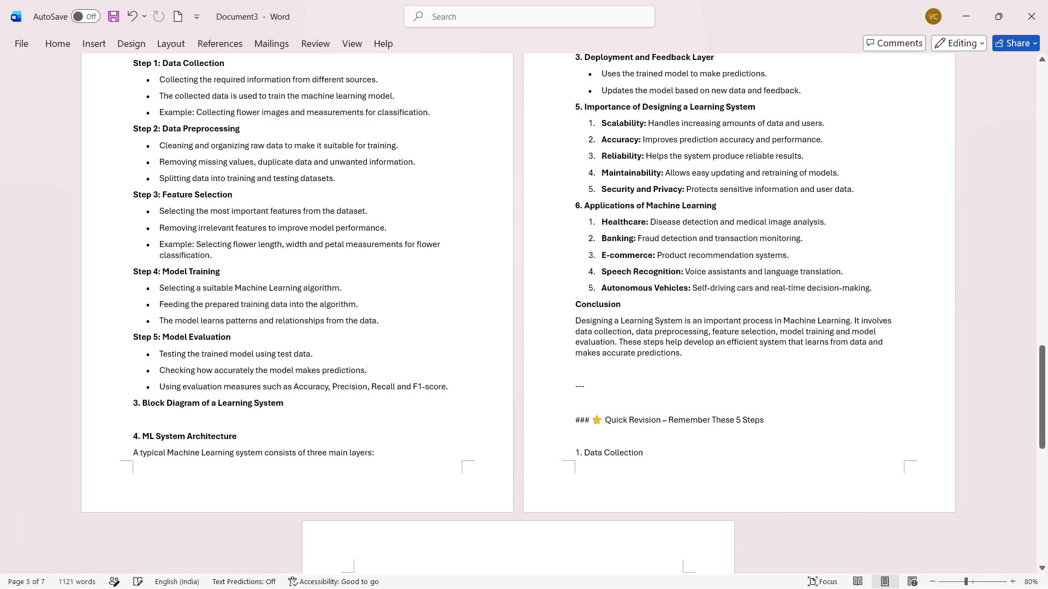
click(461, 394)
key(Return)
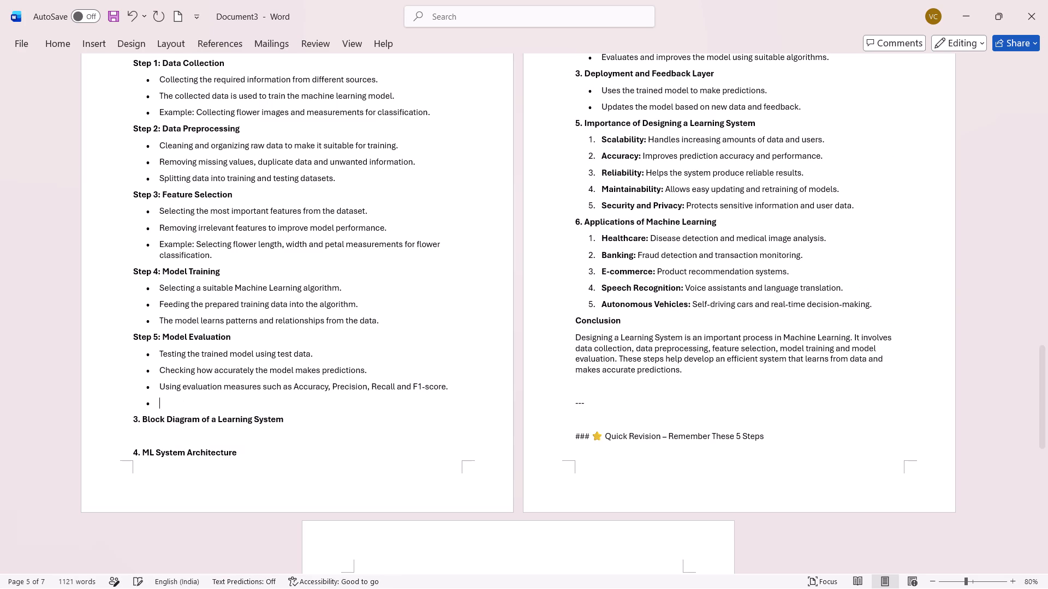
key(Return)
key(Return)
key(Return)
key(Return)
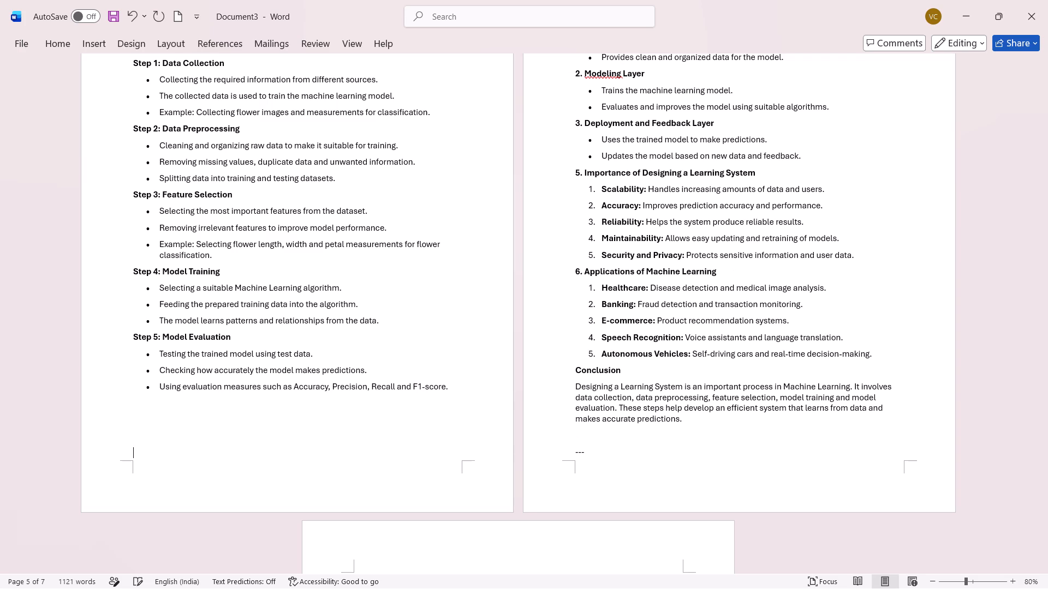
Switch to Chrome and look through the GeeksforGeeks Design a Learning System article for a diagram that suits the Block Diagram section.
scroll(780, 318, up, 2)
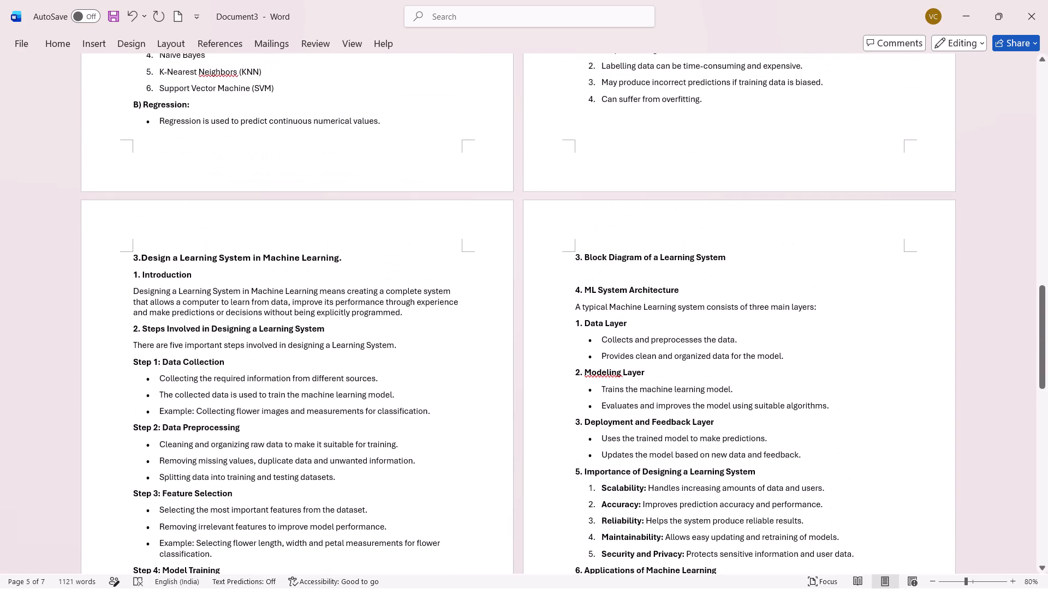
click(710, 275)
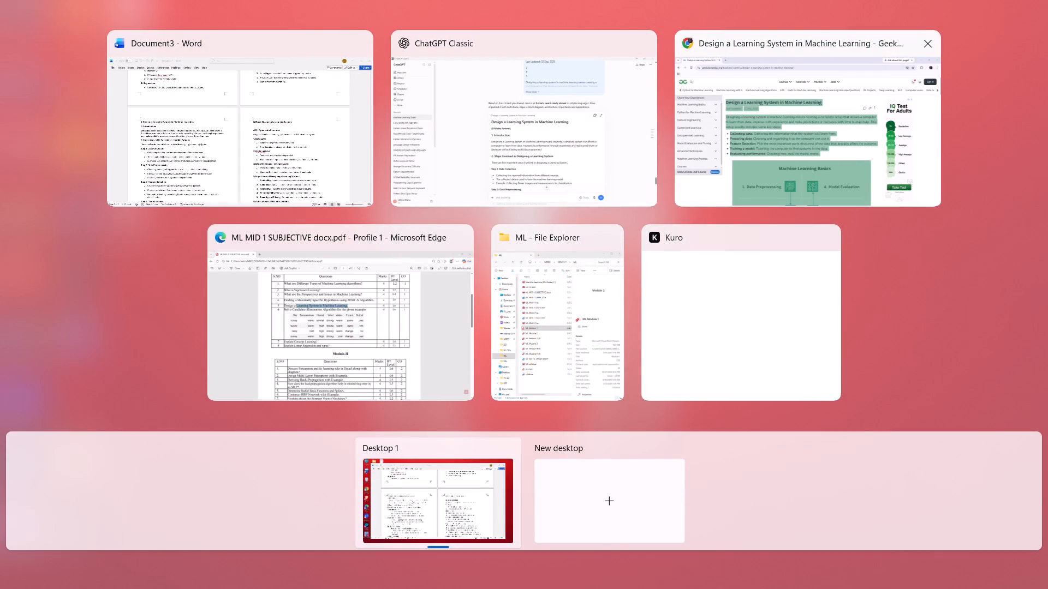
click(758, 124)
scroll(610, 315, down, 4)
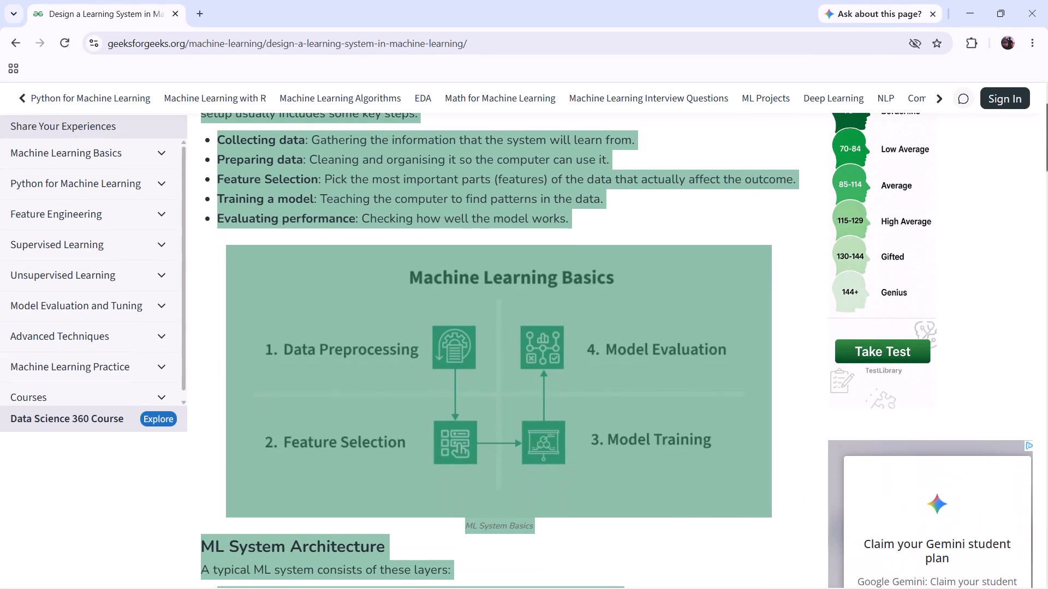
scroll(610, 315, down, 12)
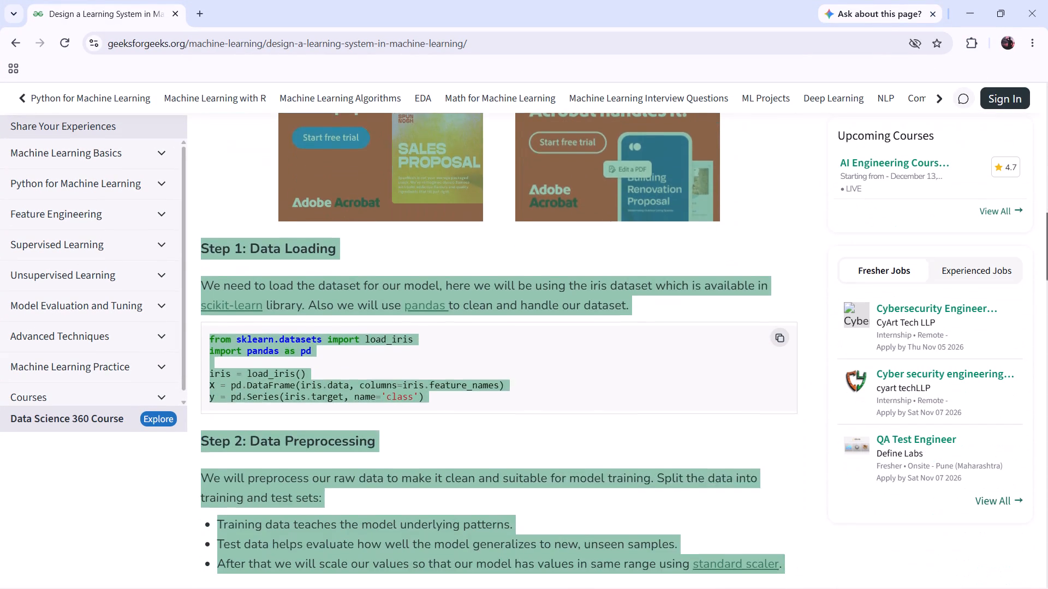
scroll(610, 315, down, 11)
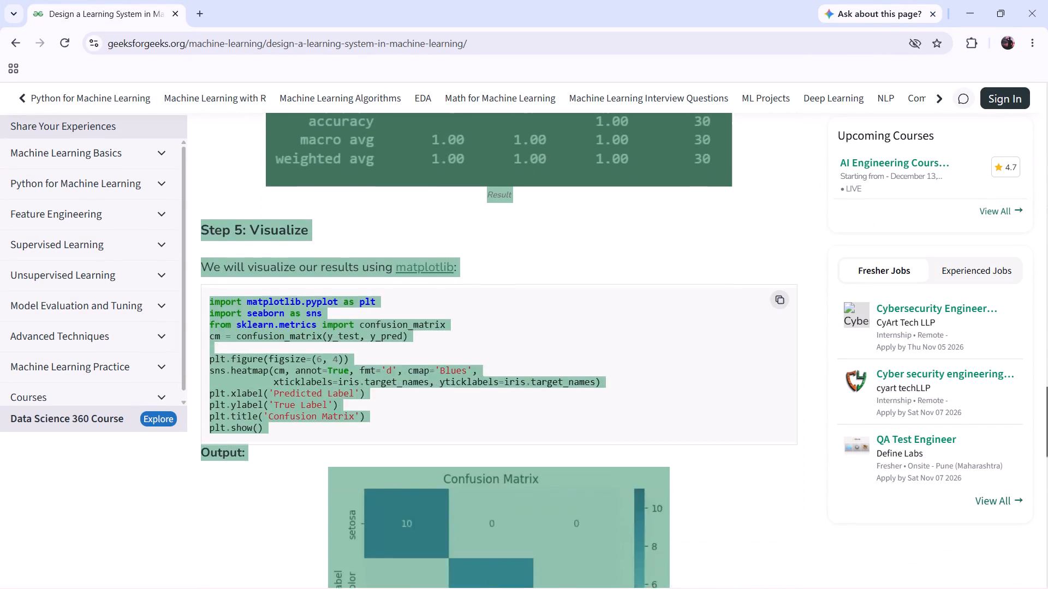
scroll(610, 315, down, 11)
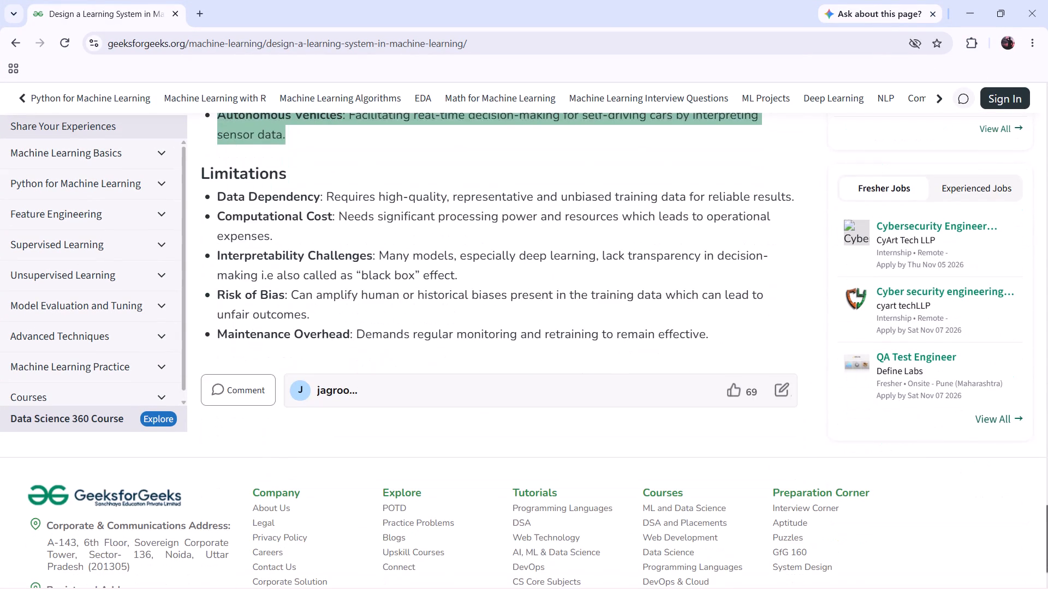
click(610, 315)
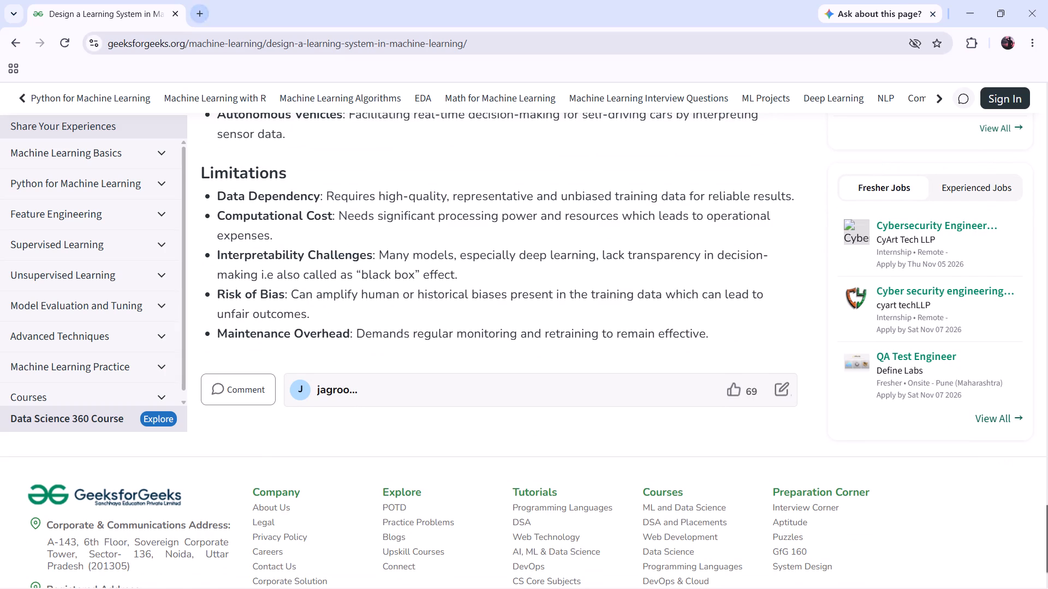
Return to the Google results for "Learning System in Machine Learning." and show the image results.
scroll(209, 55, right, 7)
scroll(209, 55, up, 2)
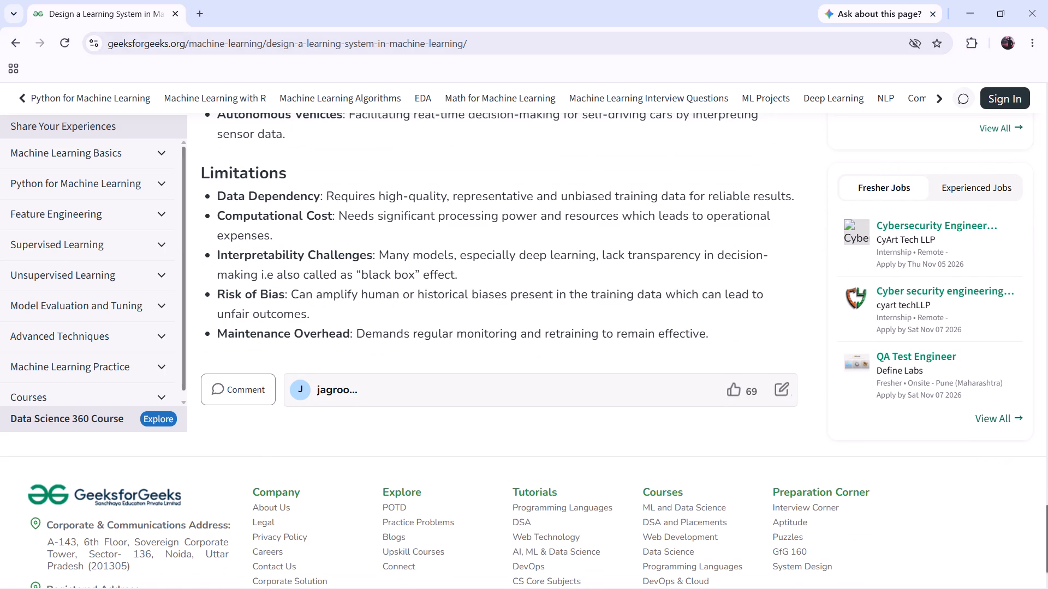
scroll(207, 231, right, 8)
scroll(207, 231, up, 5)
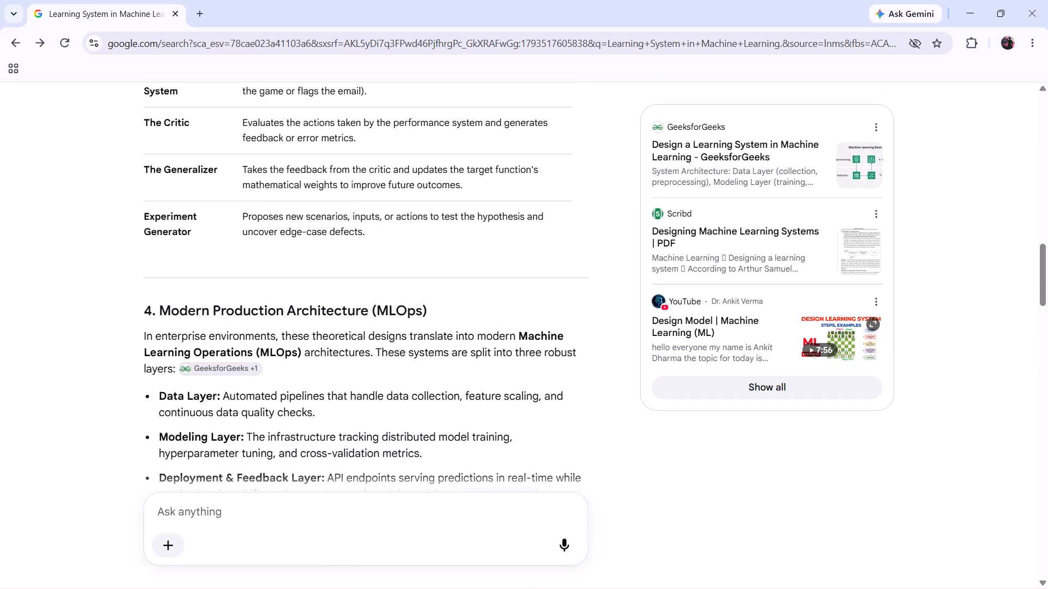
scroll(259, 143, up, 12)
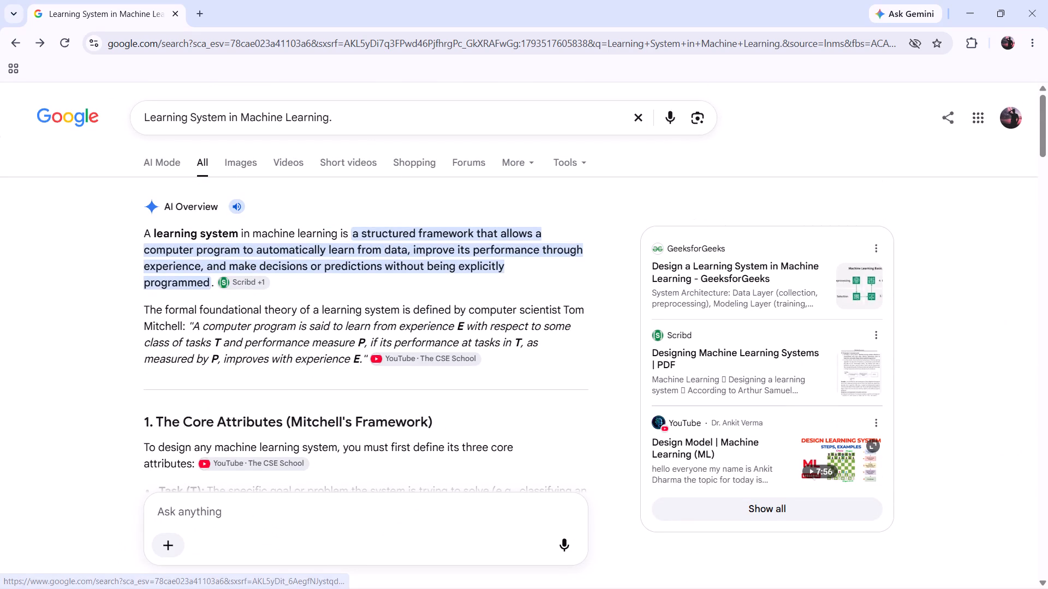
click(235, 169)
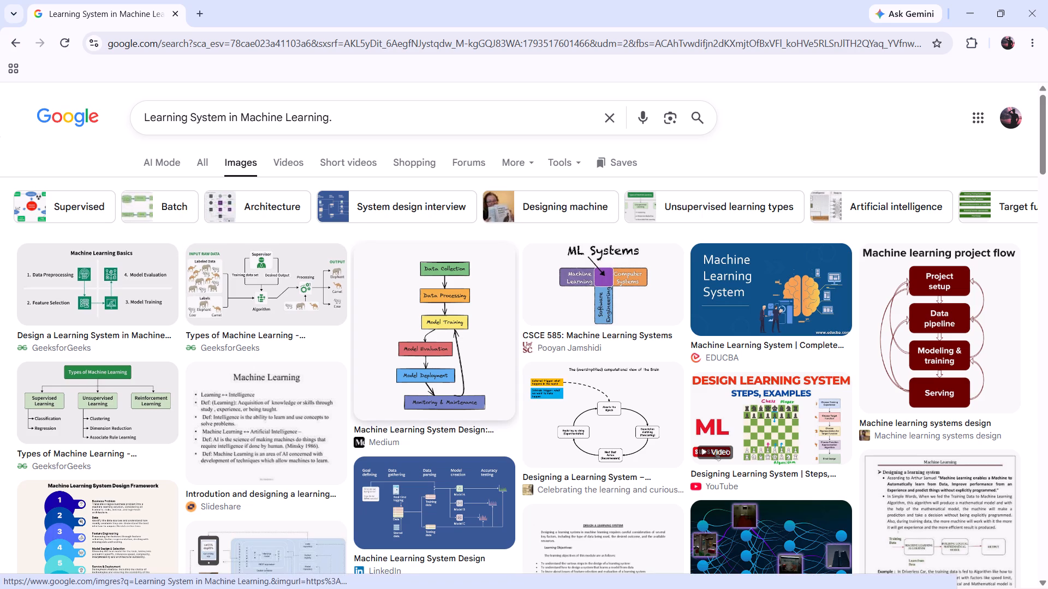
Copy the GeeksforGeeks "Machine Learning Basics" image from the image results and paste it under the Block Diagram heading in Word.
click(587, 140)
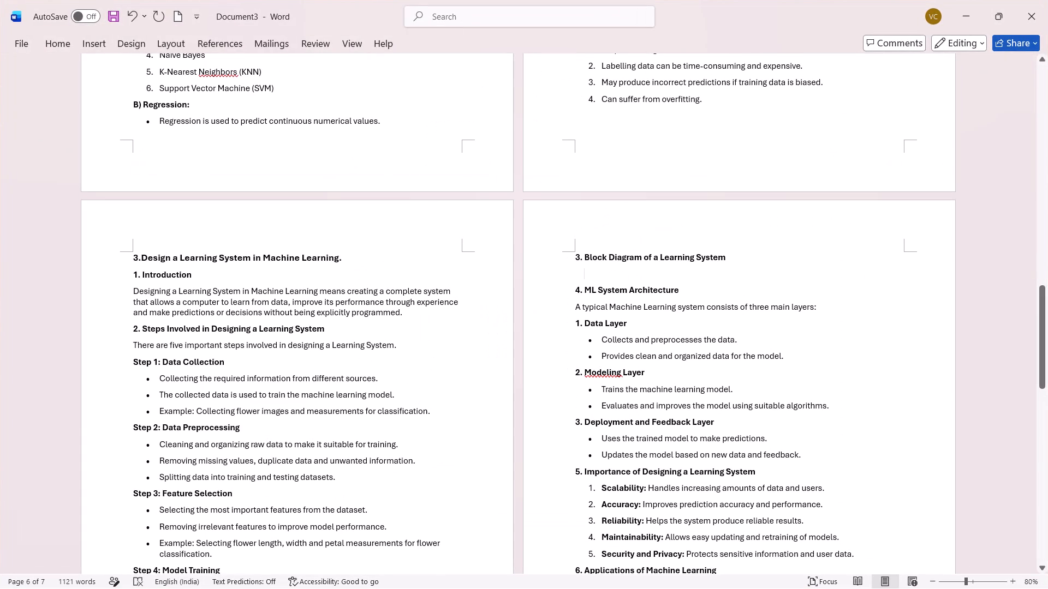
scroll(597, 202, down, 2)
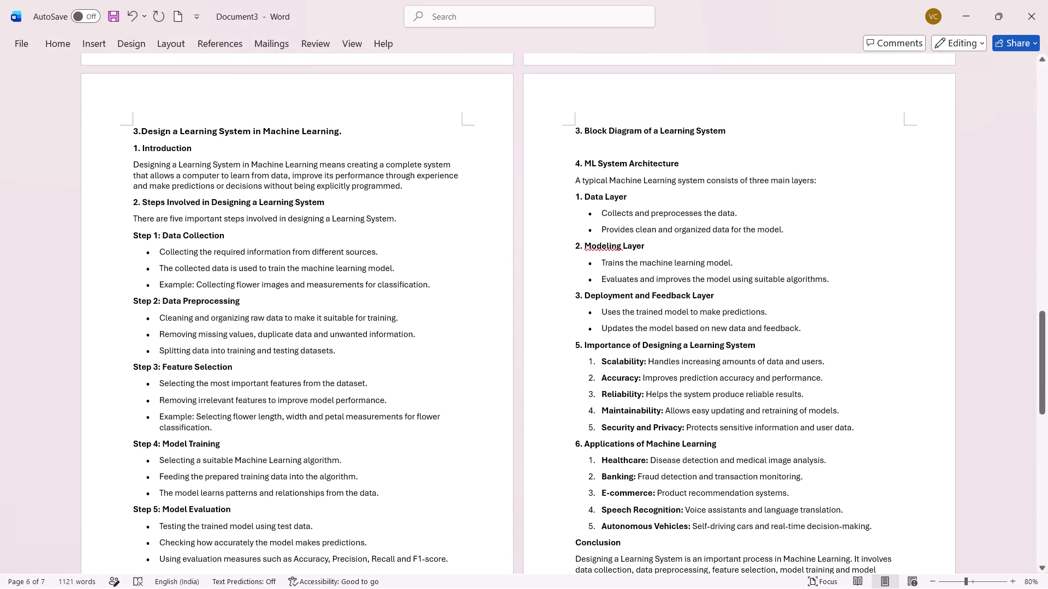
scroll(597, 202, down, 1)
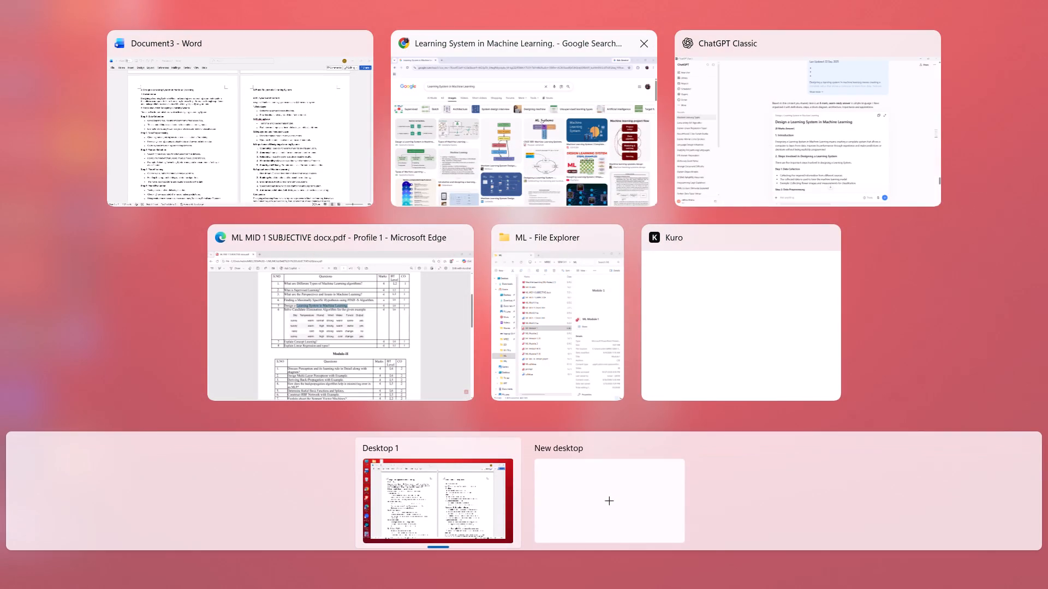
click(440, 129)
click(113, 285)
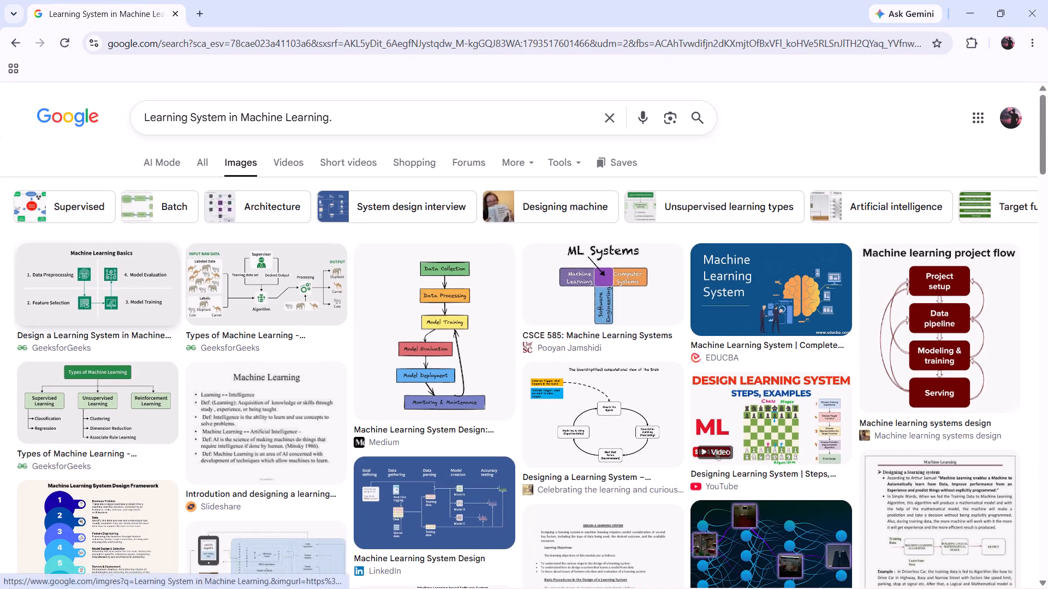
right_click(751, 353)
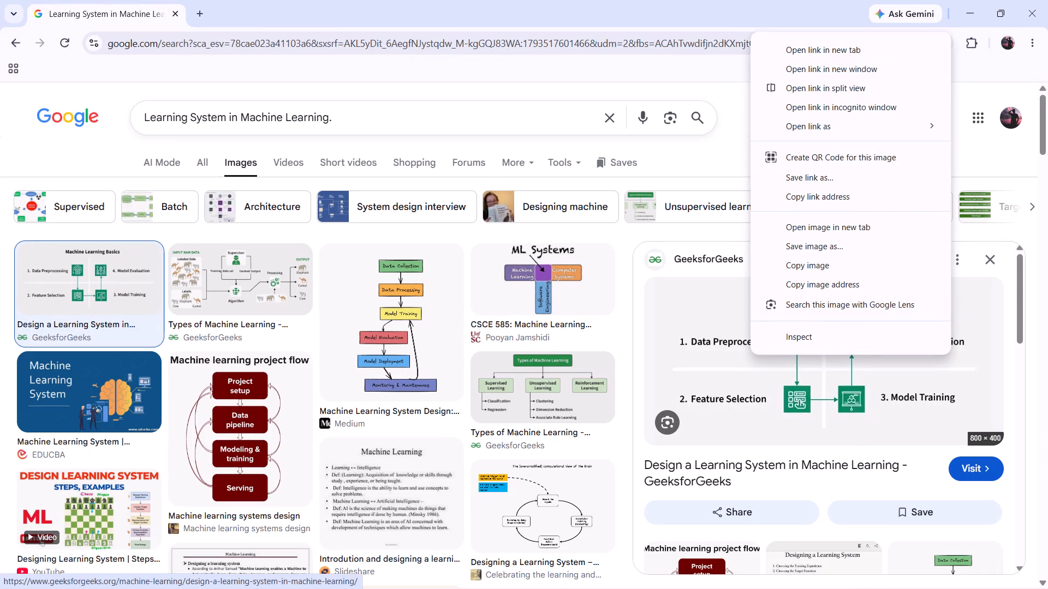
click(805, 266)
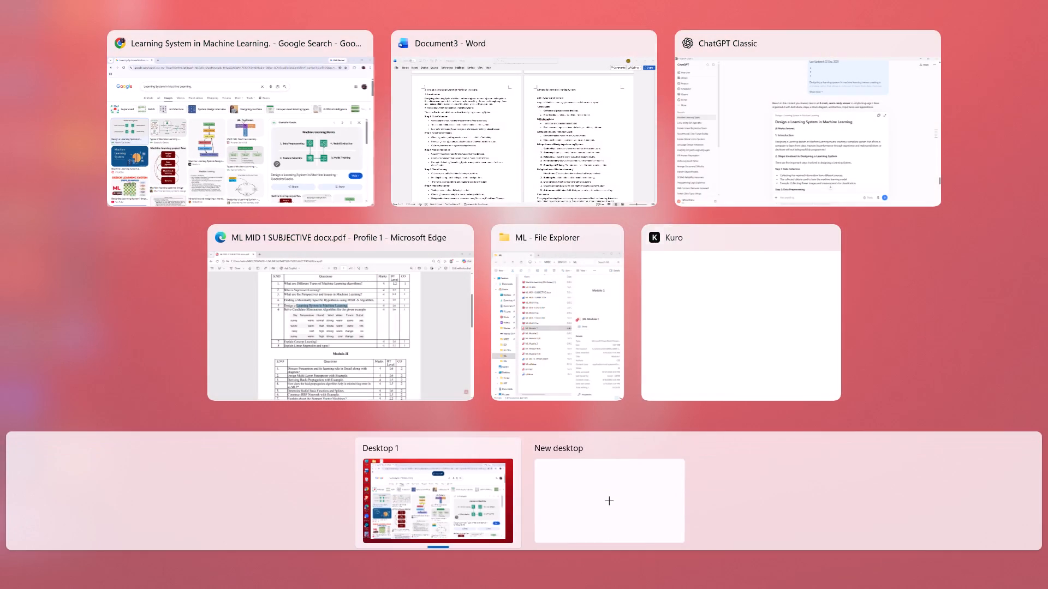
click(564, 117)
click(614, 143)
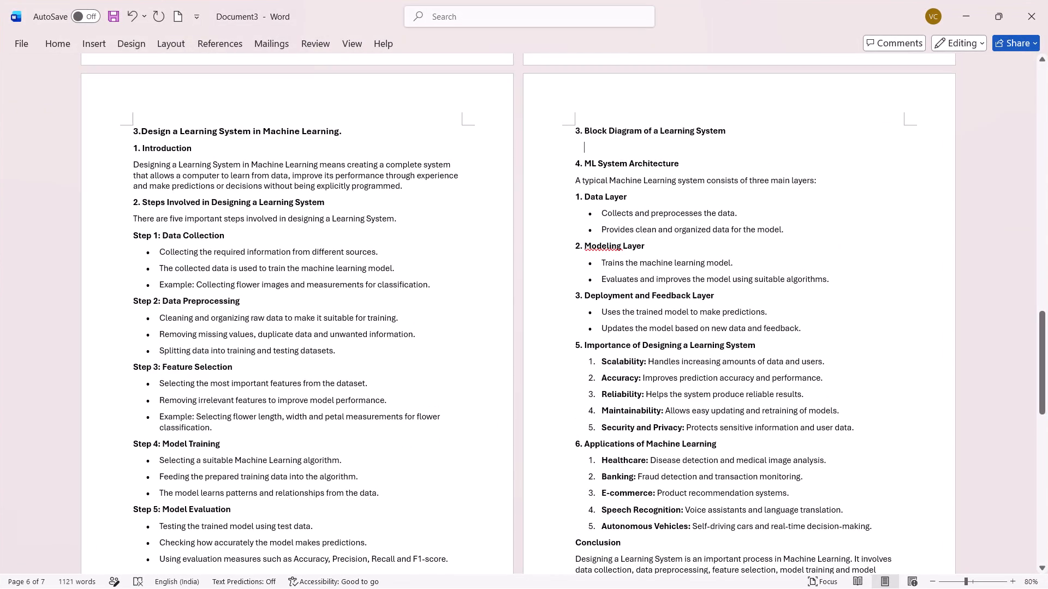
key(ctrl+v)
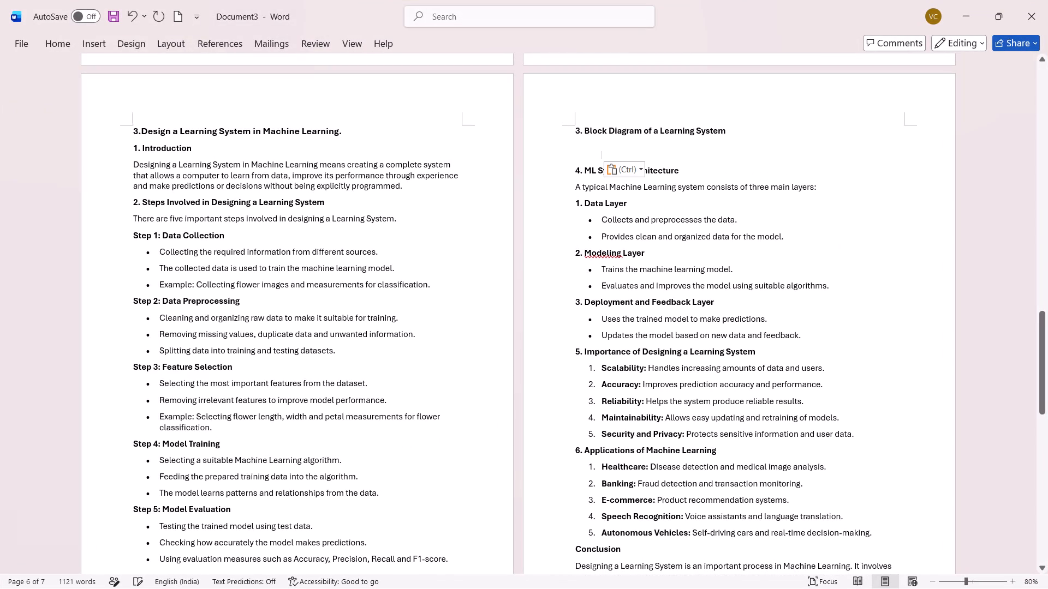
Delete the blank pasted object and the leftover space before the cursor under the Block Diagram of a Learning System heading.
key(BackSpace)
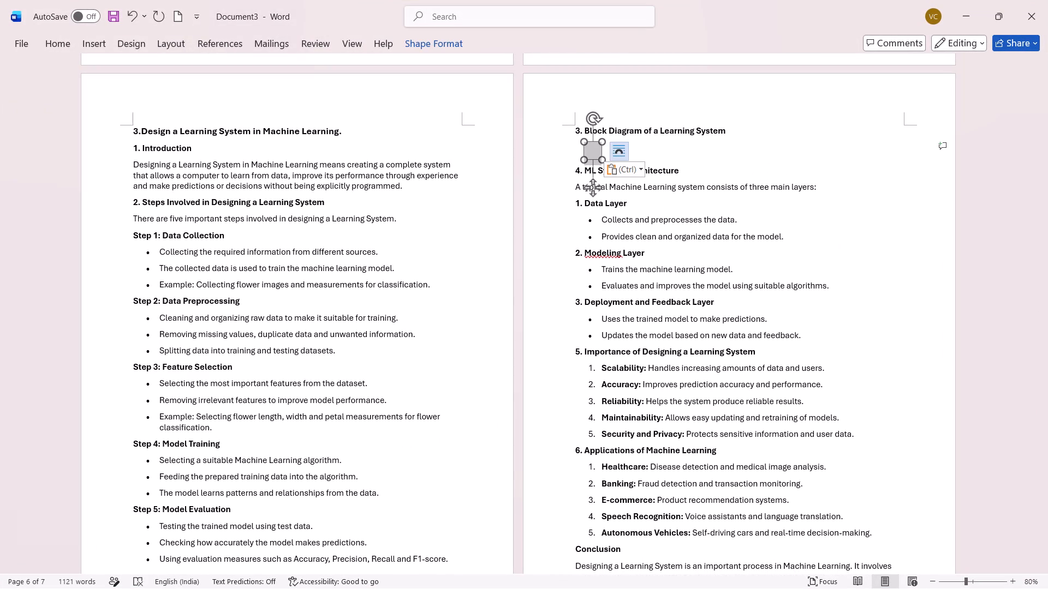
key(BackSpace)
key(BackSpace)
key(BackSpace)
key(BackSpace)
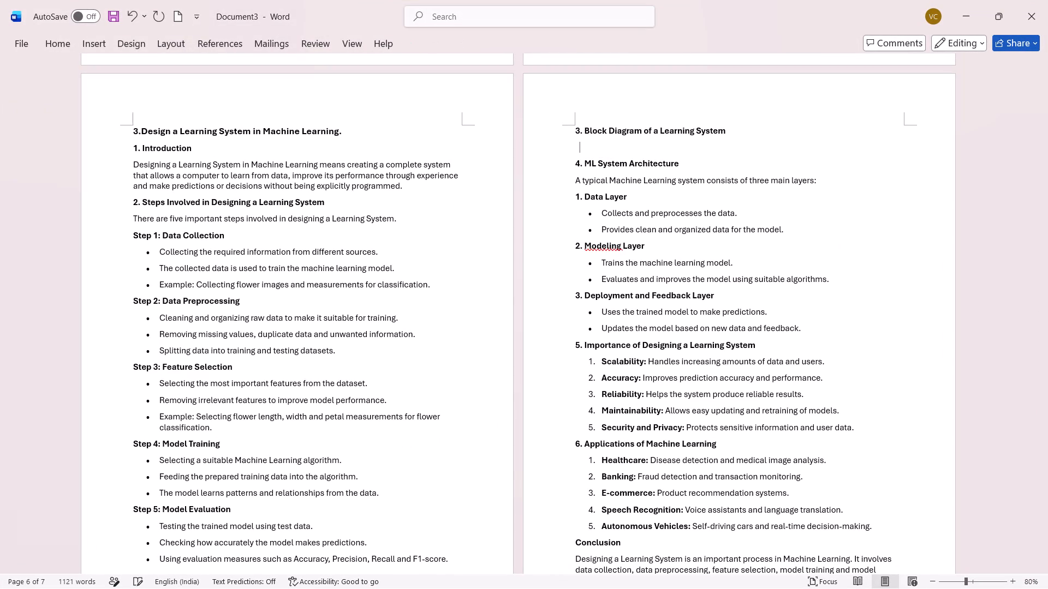
key(BackSpace)
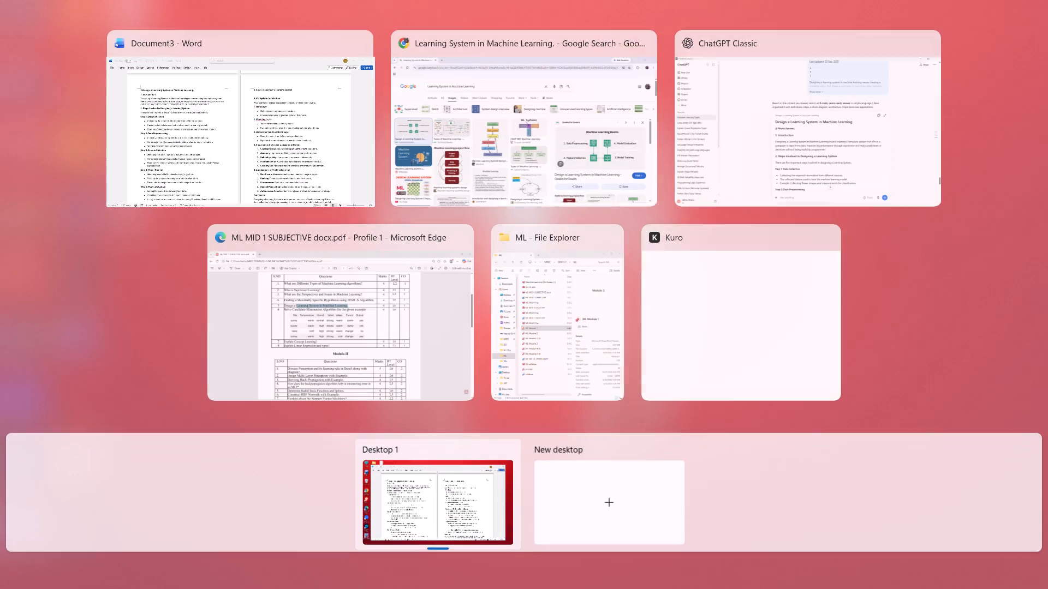
Switch to Chrome, open the GeeksforGeeks learning system article from the image result, enlarge its Machine Learning Basics diagram and capture just that area.
click(472, 127)
click(773, 304)
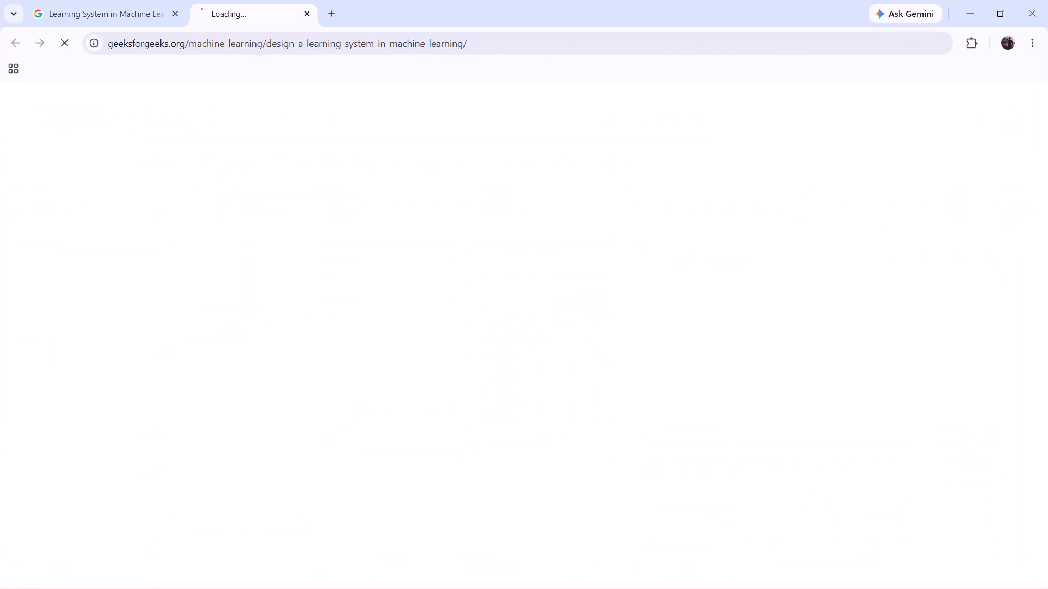
scroll(507, 419, down, 1)
click(507, 419)
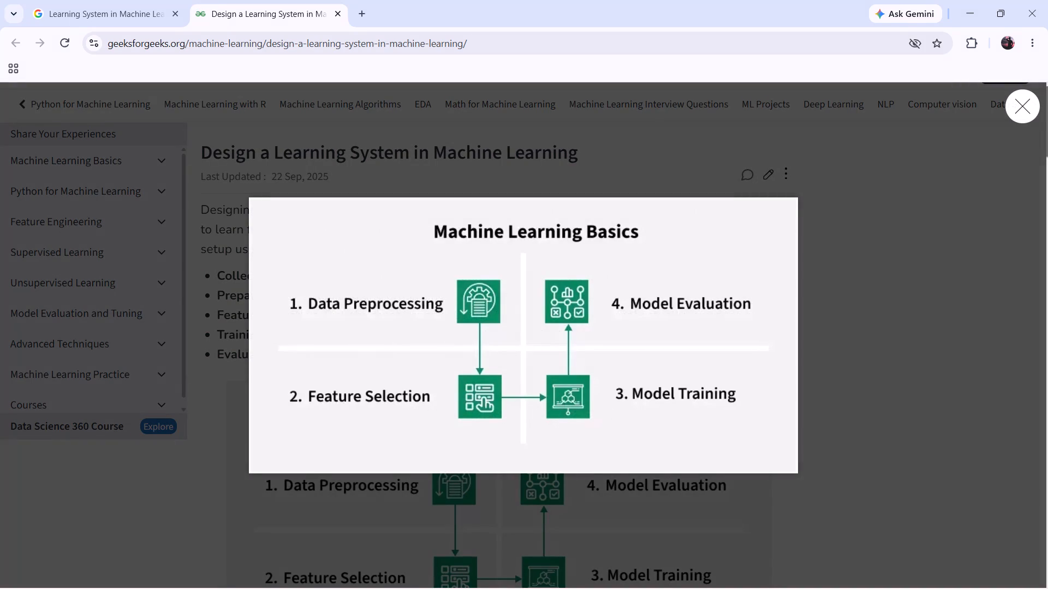
key(Print)
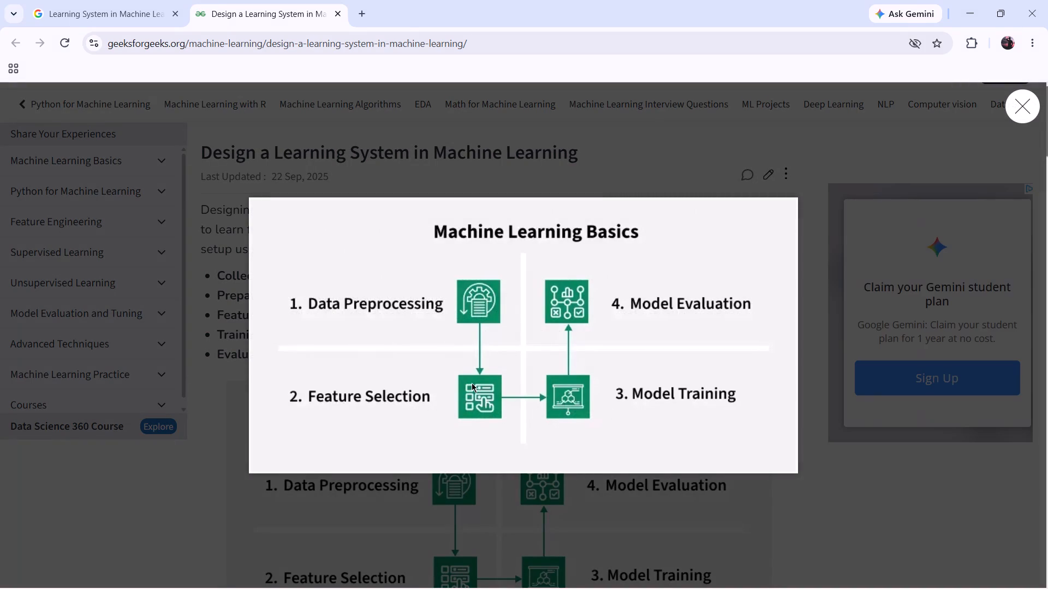
drag(247, 196, 880, 483)
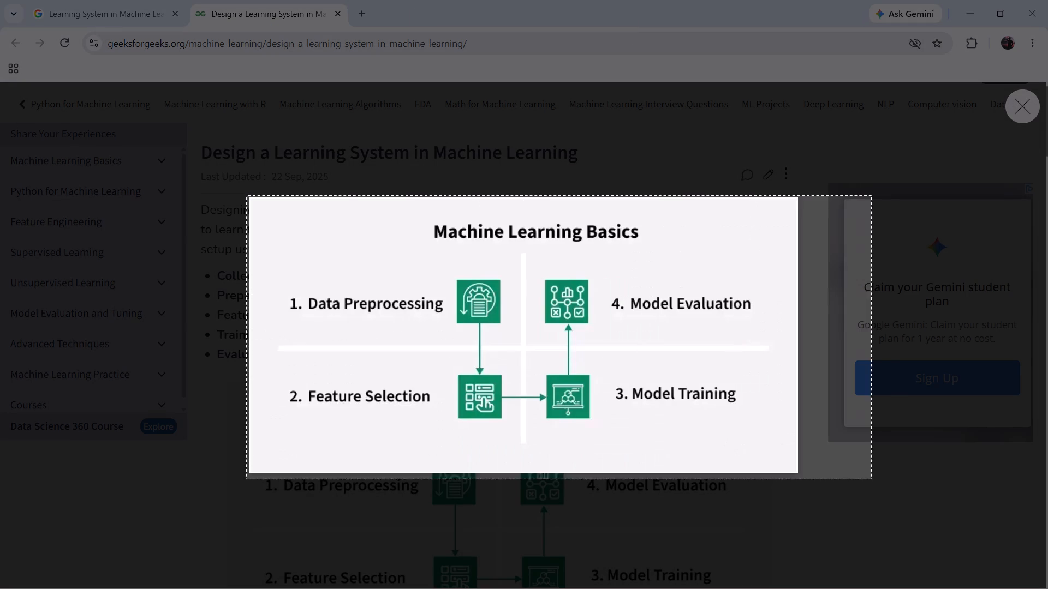
drag(880, 483, 797, 472)
Return to Word and paste the captured Machine Learning Basics diagram under the Block Diagram of a Learning System heading.
click(567, 119)
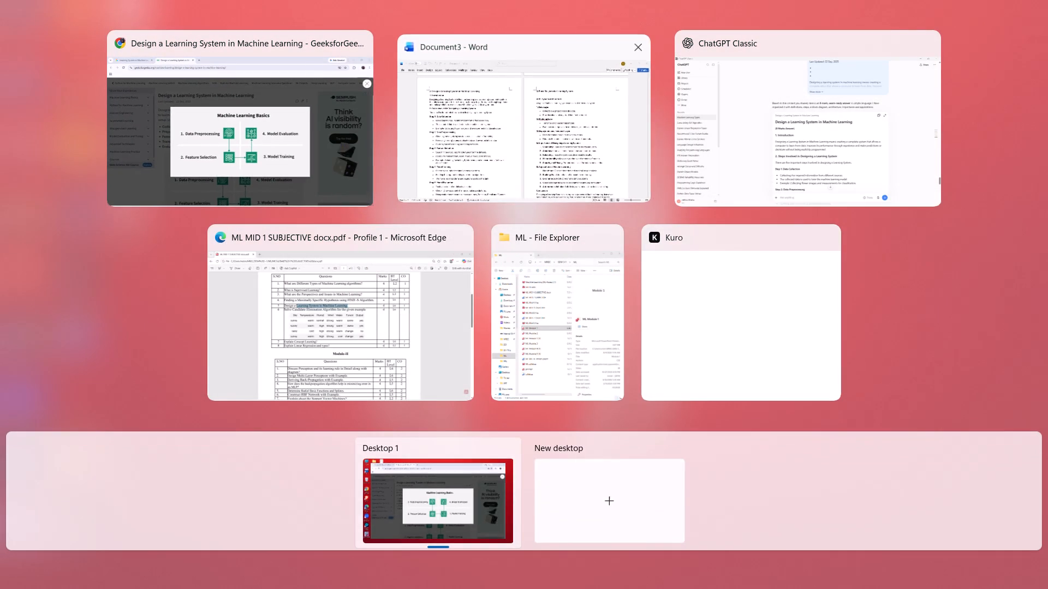
click(646, 148)
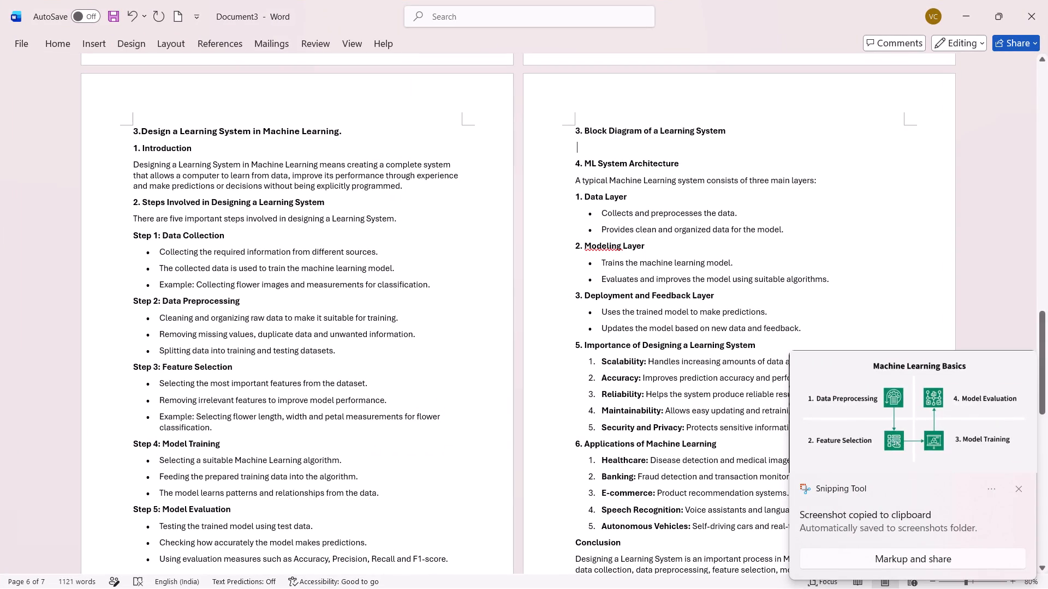
key(ctrl+v)
Shrink the pasted diagram proportionally to about three quarters of the text width.
click(737, 220)
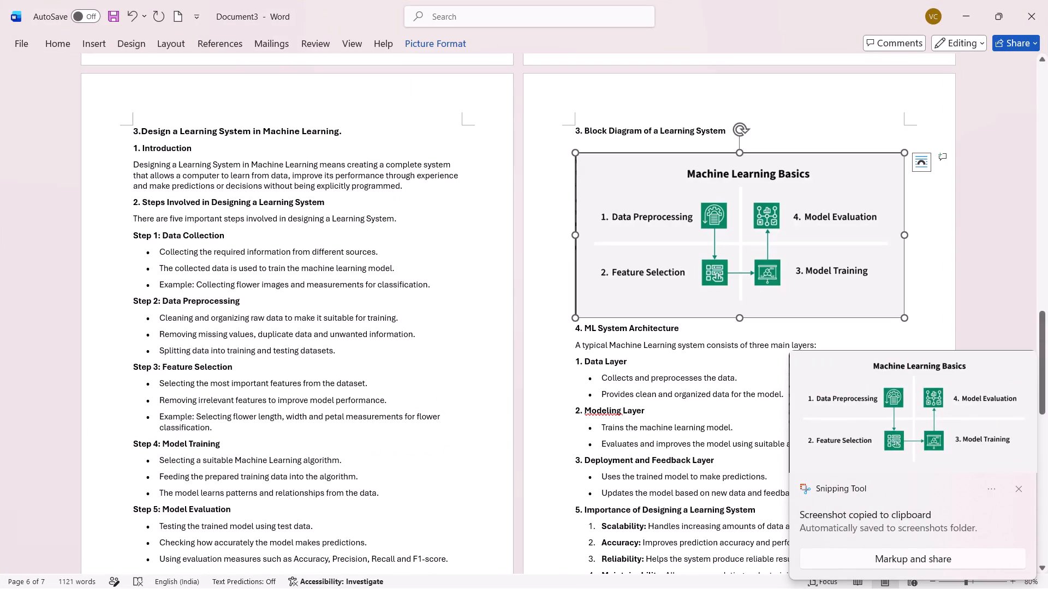
drag(905, 316, 850, 281)
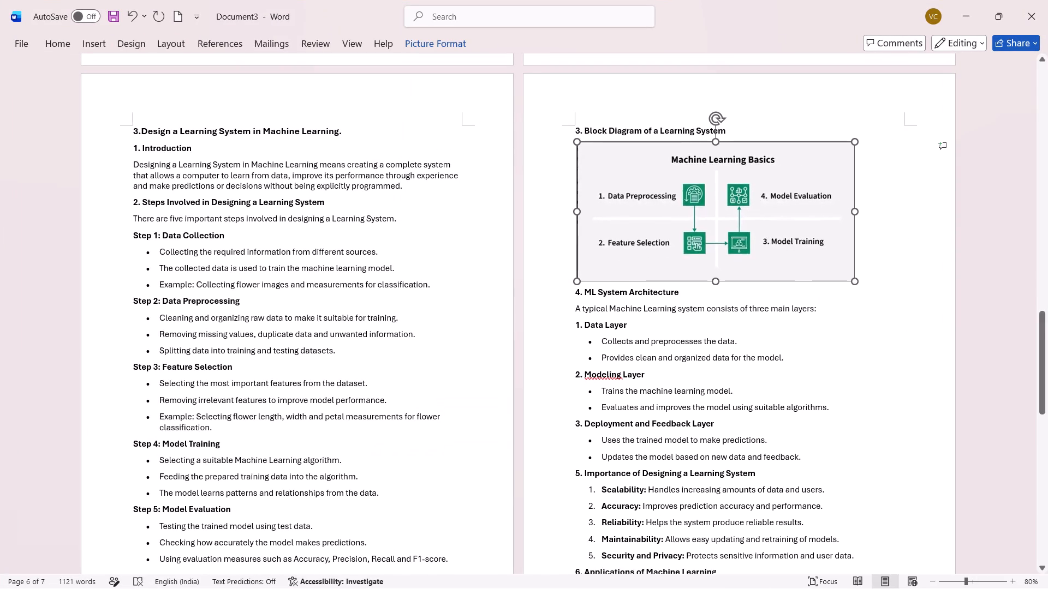
drag(850, 281, 837, 264)
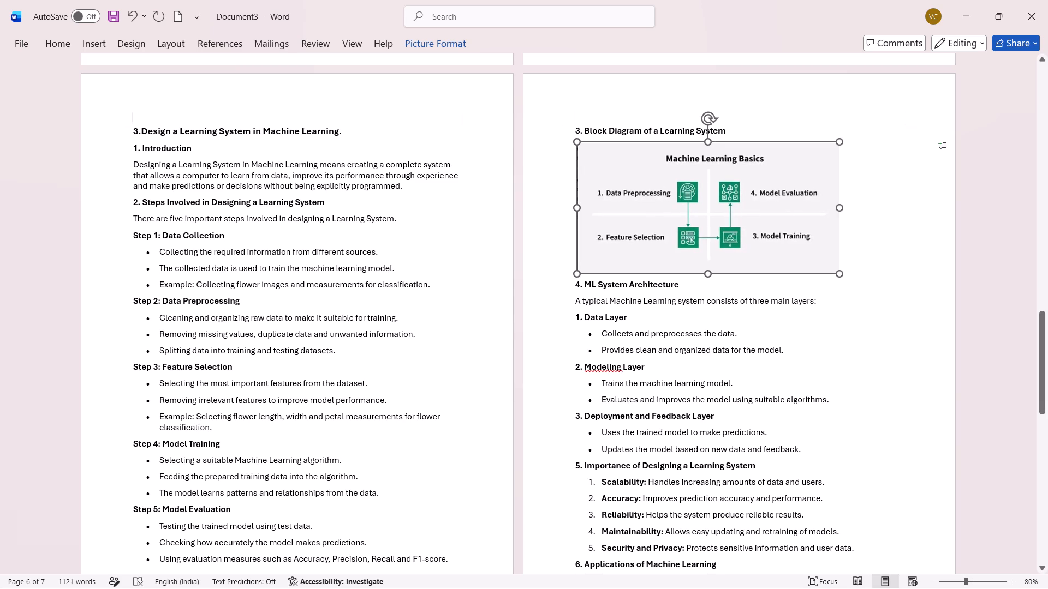
drag(837, 264, 825, 255)
click(913, 286)
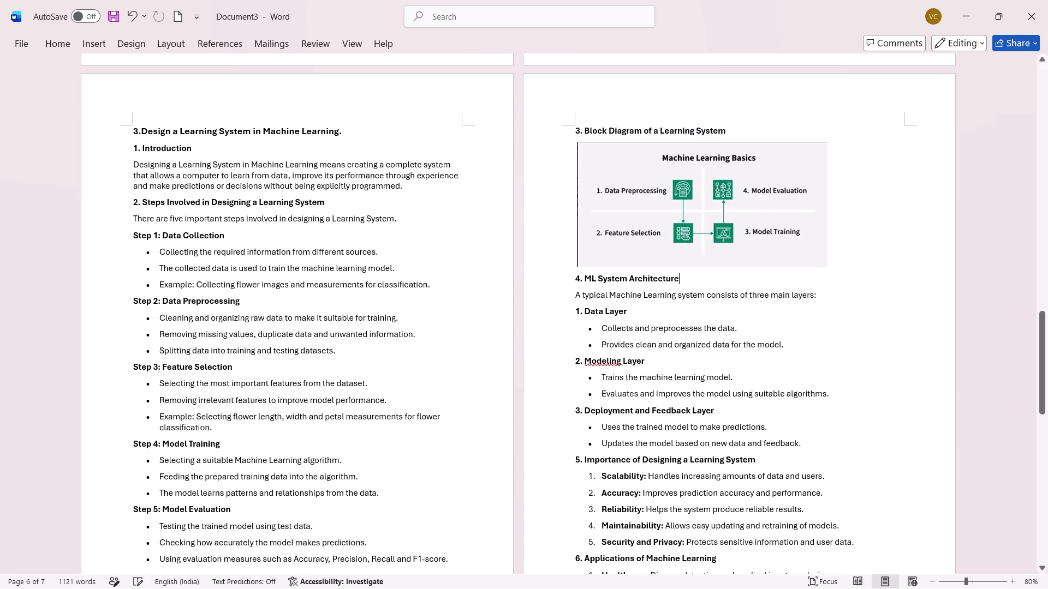
Delete everything from the Conclusion heading through the final GeeksforGeeks note at the end of question 3's answer.
scroll(913, 286, down, 4)
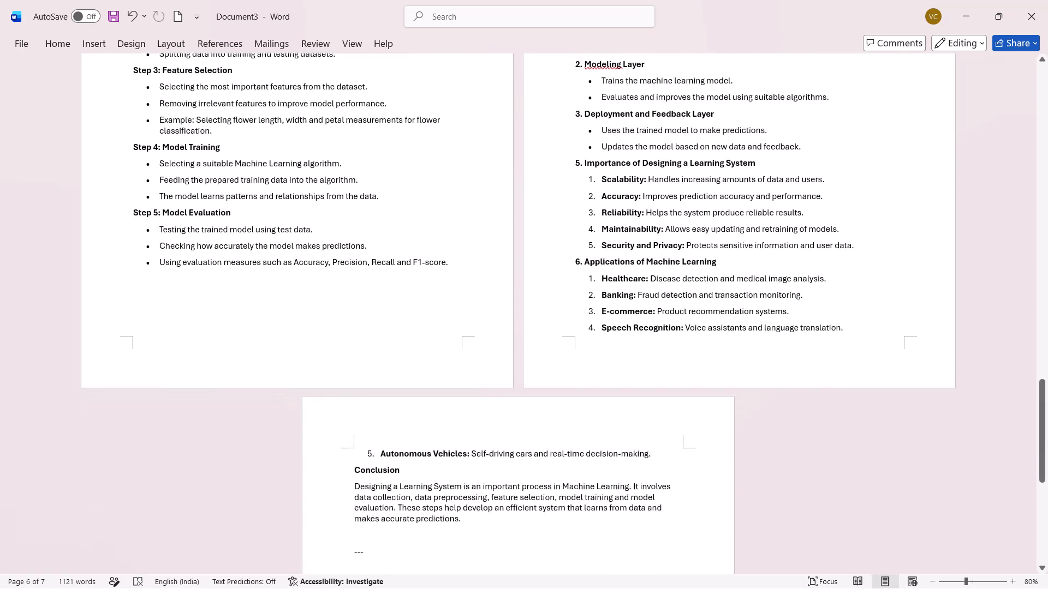
scroll(913, 286, down, 1)
scroll(583, 394, down, 1)
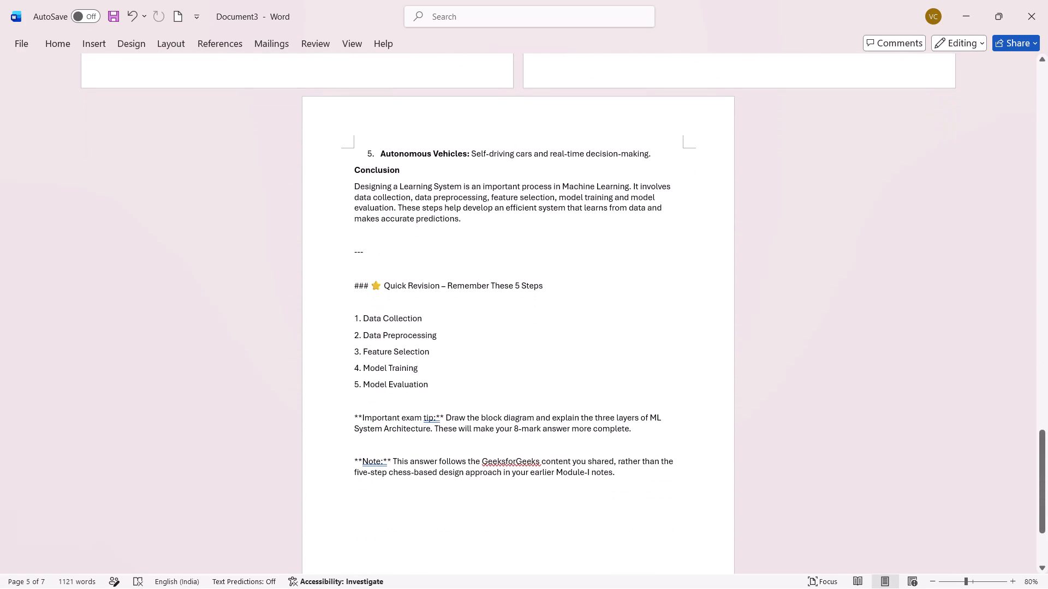
drag(616, 477, 337, 175)
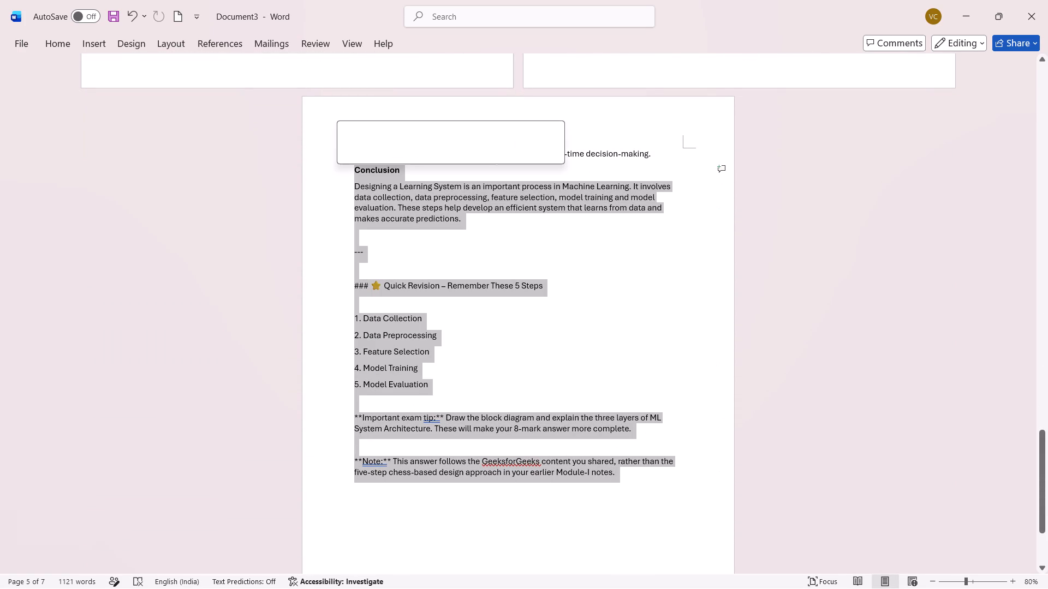
key(BackSpace)
key(BackSpace)
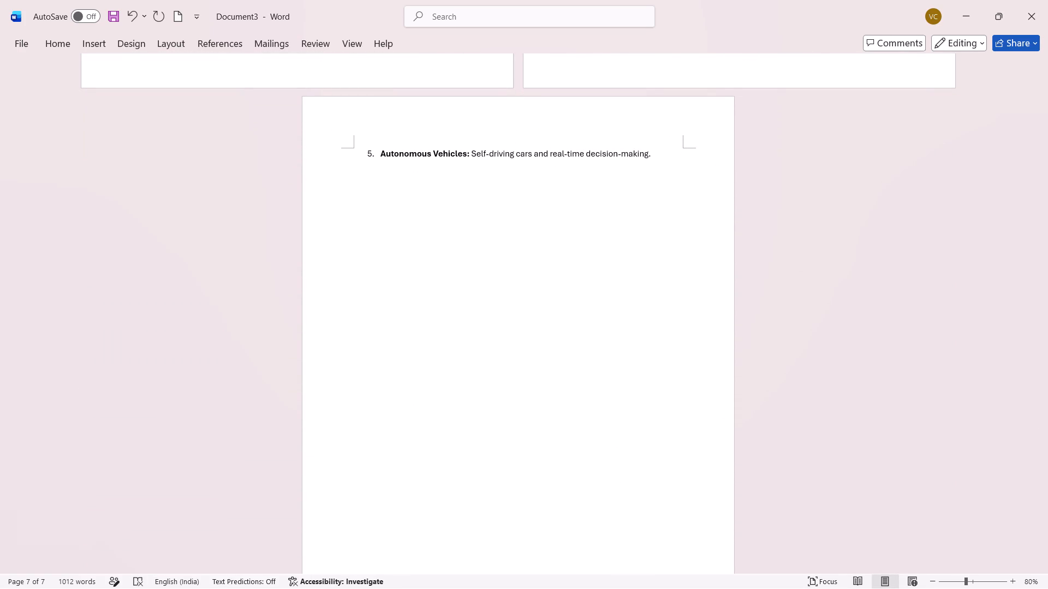
Delete the fifth application, Autonomous Vehicles, so that the list ends at Speech Recognition and the last page is removed.
scroll(337, 175, up, 1)
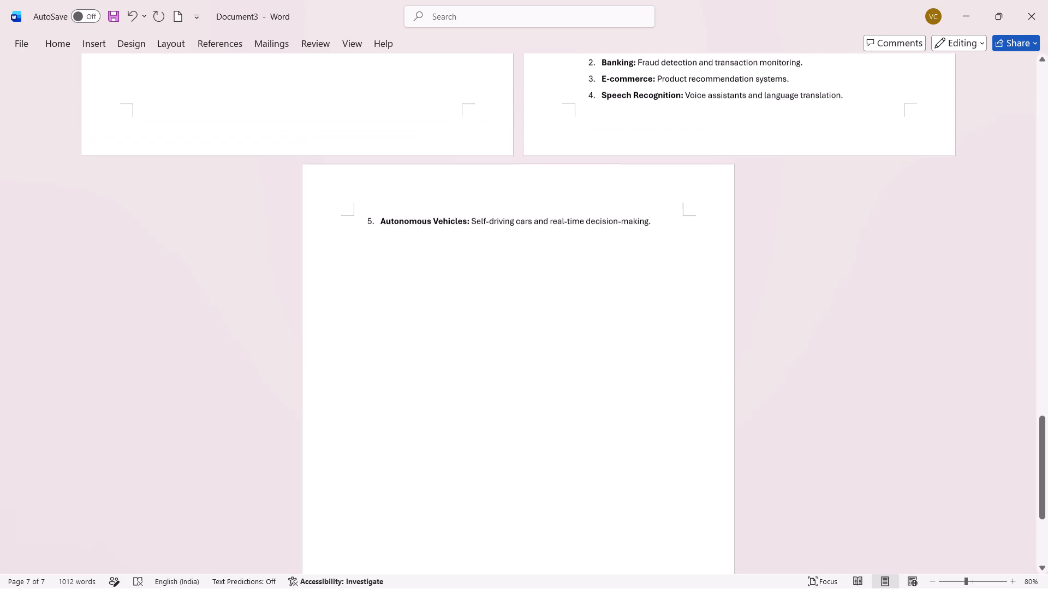
scroll(337, 175, up, 1)
scroll(451, 236, up, 1)
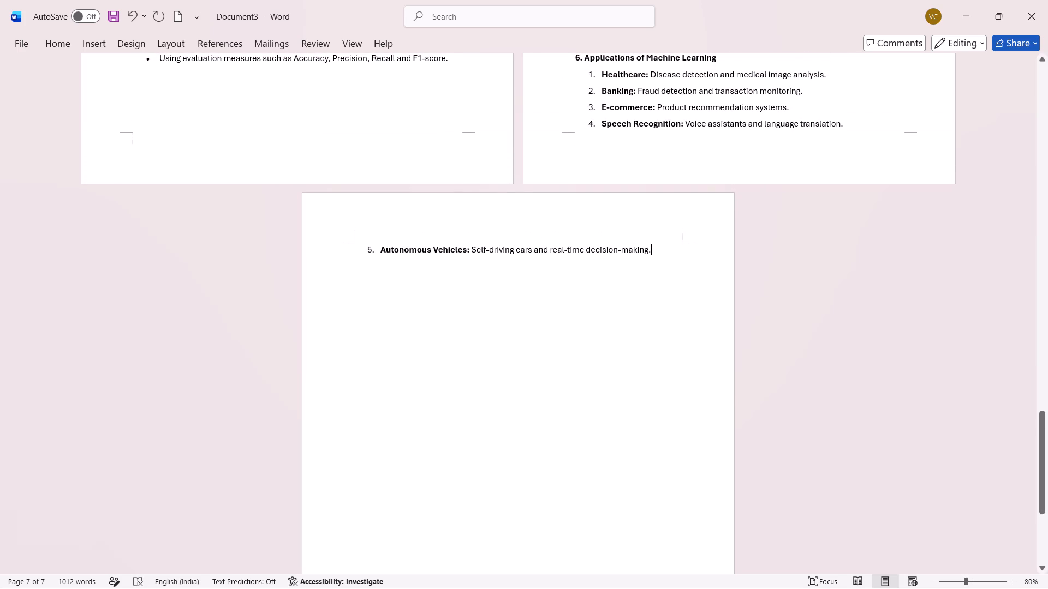
scroll(595, 241, up, 1)
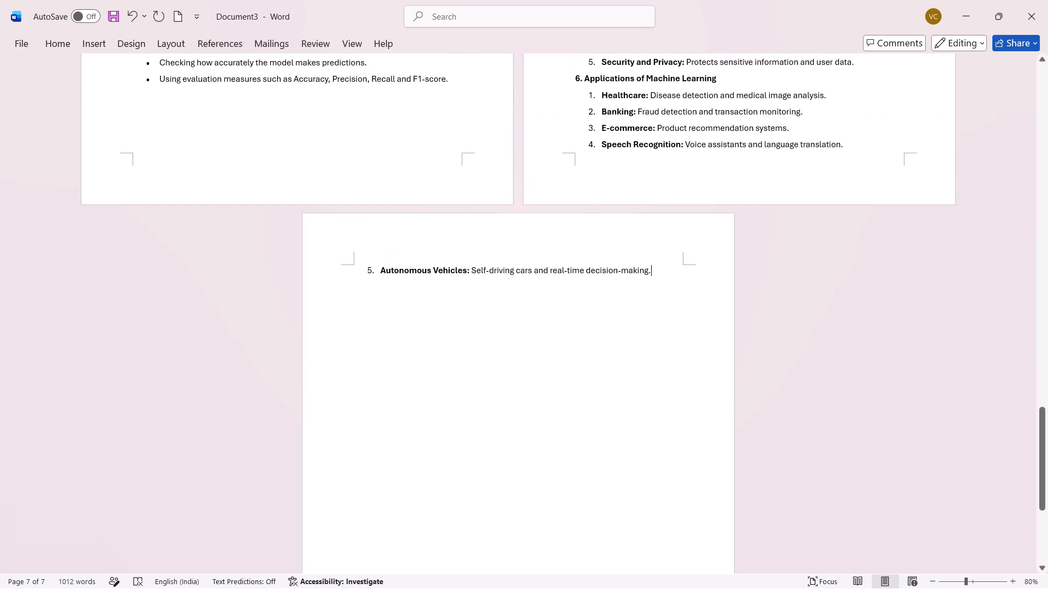
drag(672, 266, 648, 271)
key(BackSpace)
key(BackSpace)
key(BackSpace)
key(BackSpace)
key(BackSpace)
key(BackSpace)
key(BackSpace)
key(BackSpace)
key(BackSpace)
key(BackSpace)
key(BackSpace)
key(BackSpace)
key(BackSpace)
key(BackSpace)
key(BackSpace)
key(BackSpace)
key(BackSpace)
key(BackSpace)
key(BackSpace)
key(BackSpace)
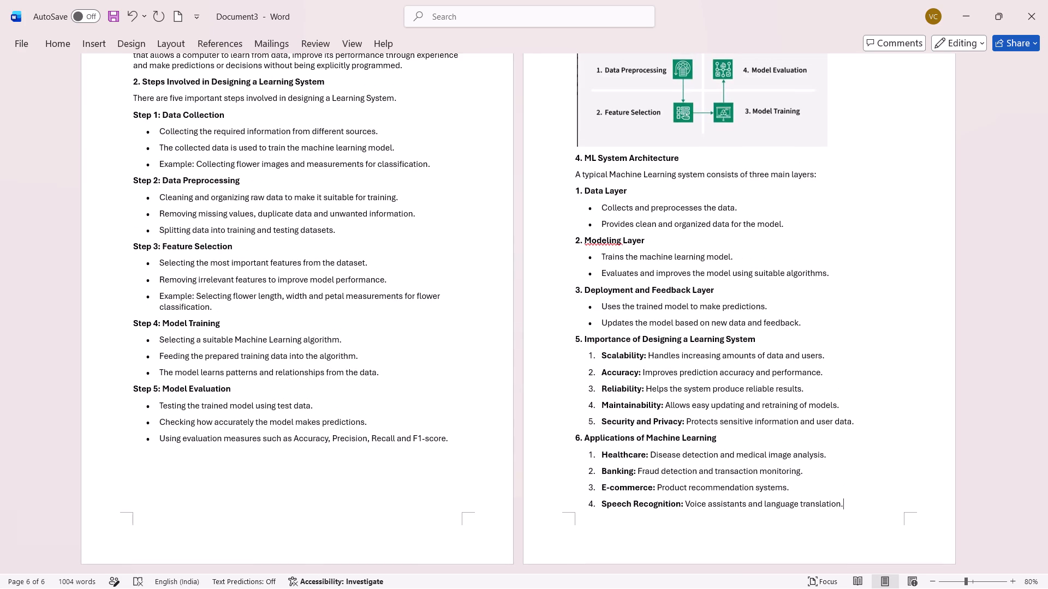
Start saving the document and open its suggested file name, MODULE 1, for editing.
scroll(648, 271, up, 7)
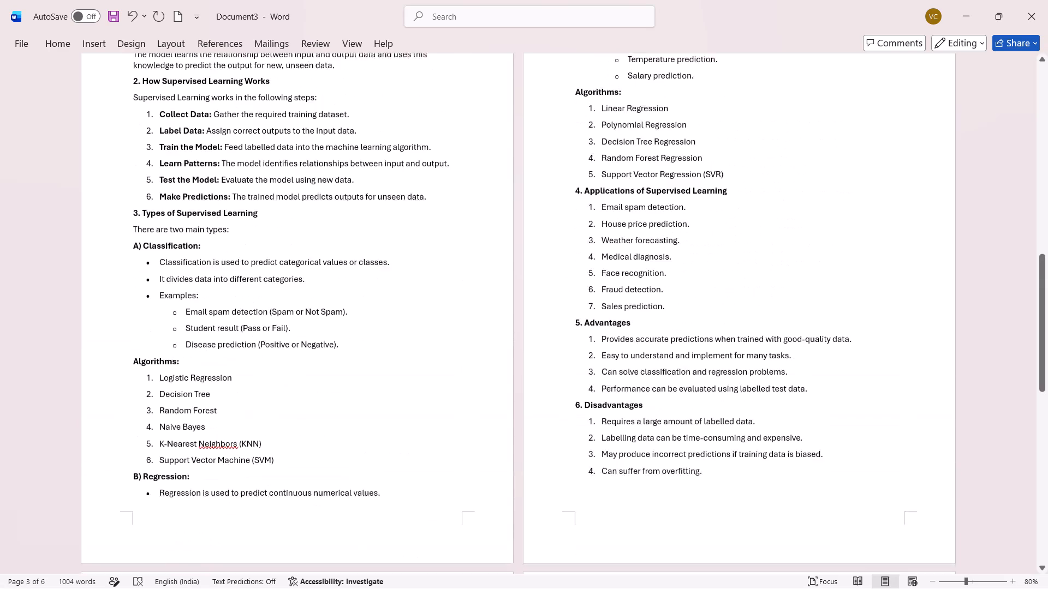
scroll(648, 271, up, 13)
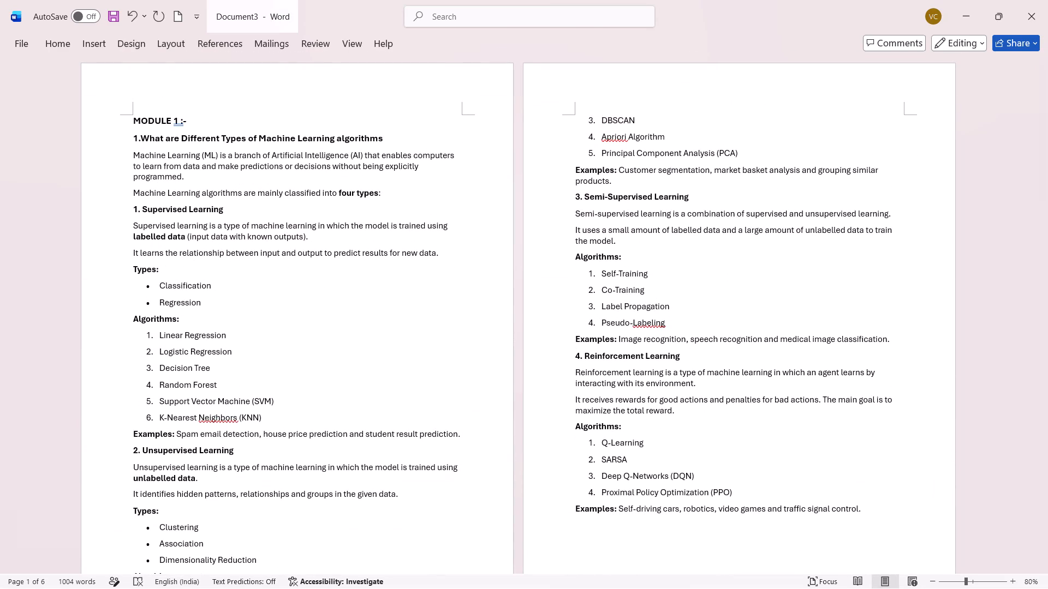
click(106, 9)
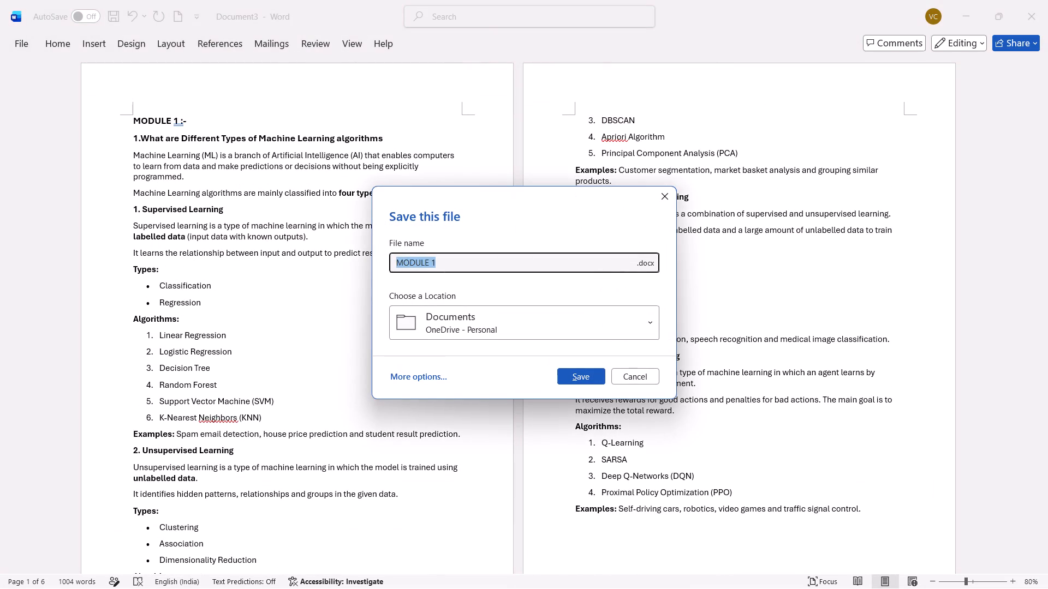
click(509, 251)
click(507, 256)
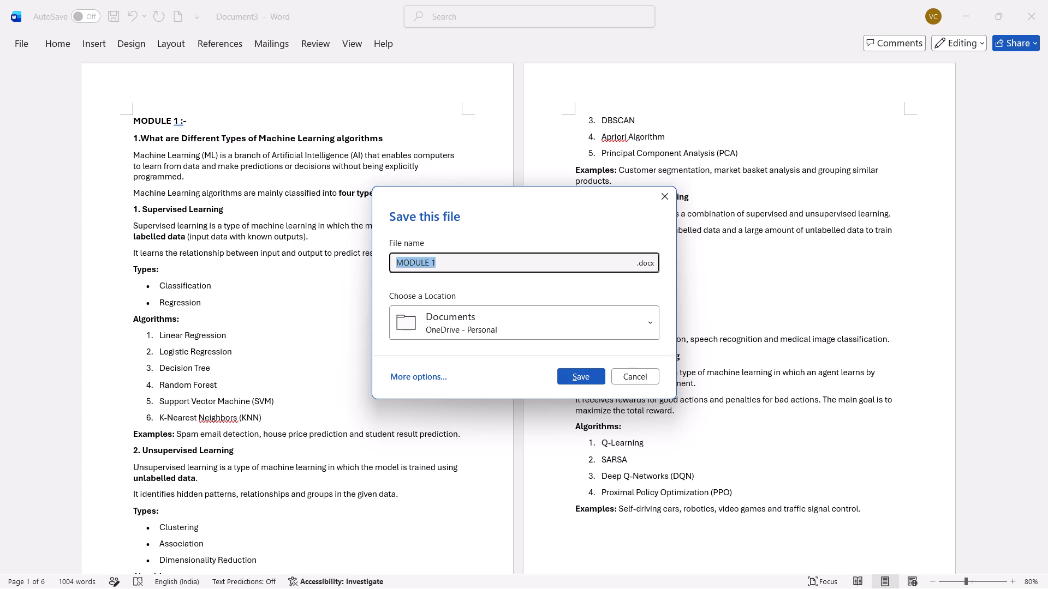
click(479, 257)
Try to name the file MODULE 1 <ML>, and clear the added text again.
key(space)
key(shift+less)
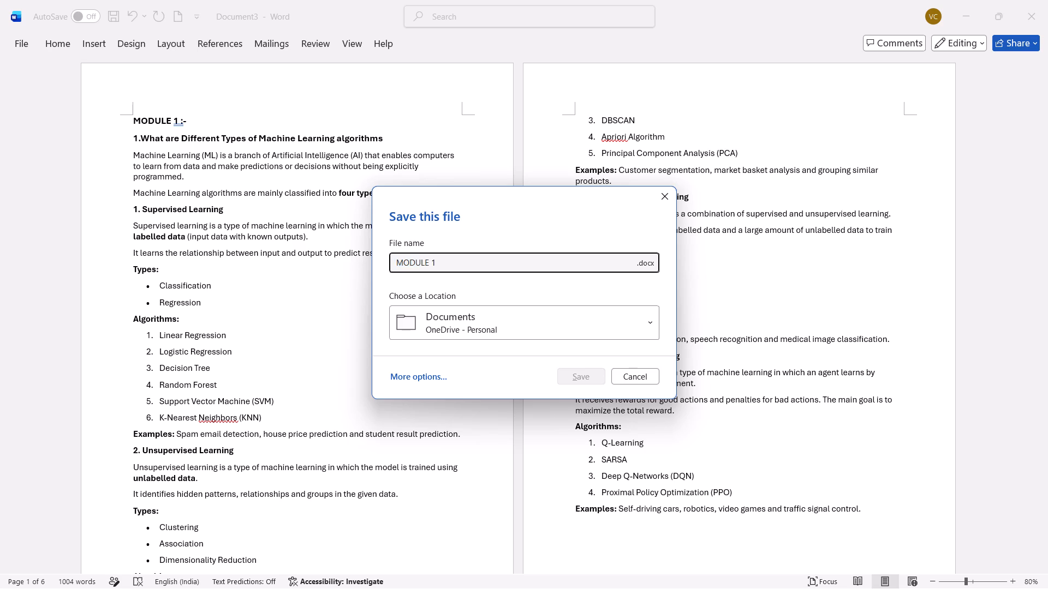